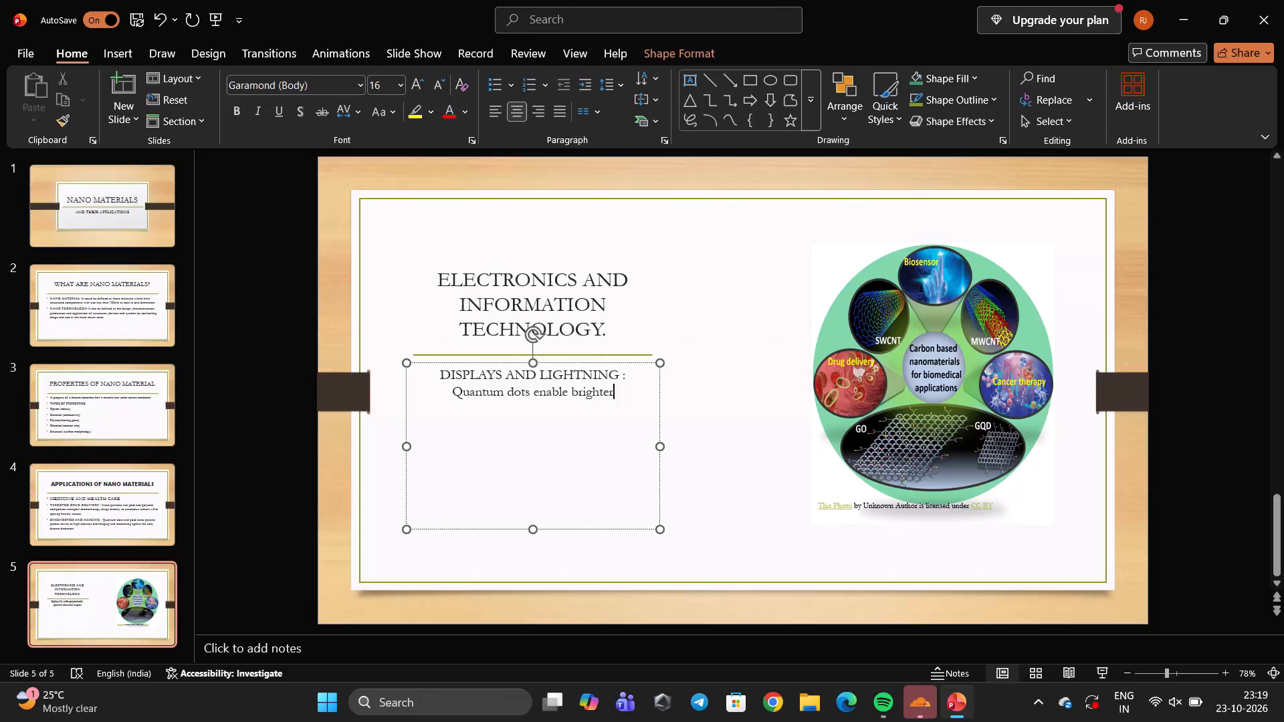
Delete all the text about displays and lightning from the body text box on slide 5.
key(BackSpace)
key(BackSpace)
key(BackSpace)
key(BackSpace)
key(BackSpace)
key(BackSpace)
key(BackSpace)
key(BackSpace)
key(BackSpace)
key(BackSpace)
key(BackSpace)
key(BackSpace)
key(BackSpace)
key(BackSpace)
key(BackSpace)
key(BackSpace)
key(BackSpace)
key(BackSpace)
key(BackSpace)
key(BackSpace)
key(BackSpace)
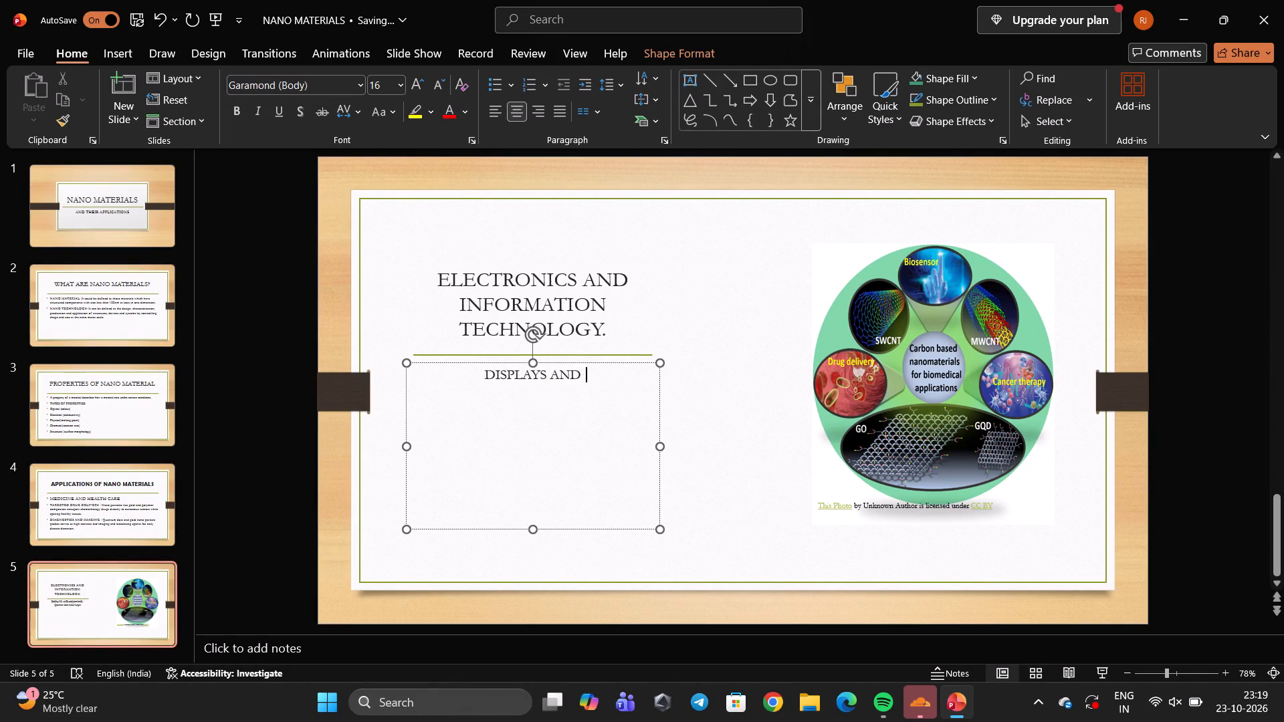
key(BackSpace)
key(BackSpace)
key(BackSpace)
key(BackSpace)
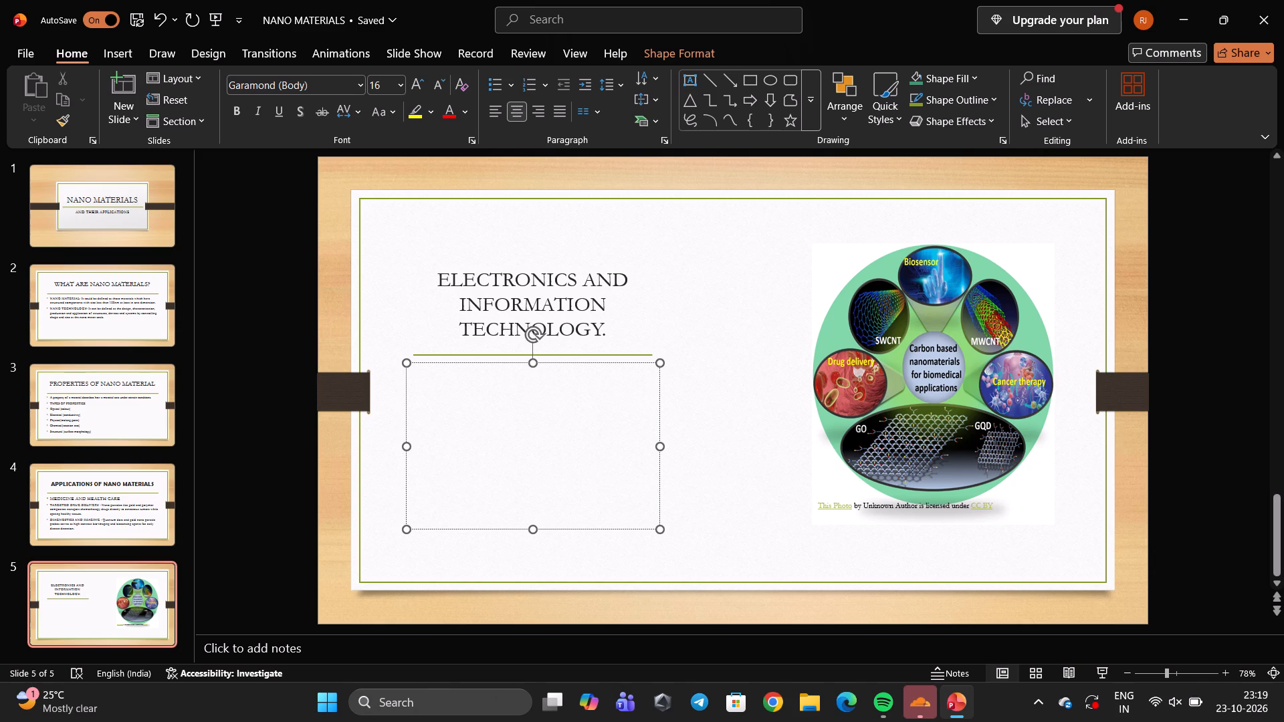
Begin the body text below the slide 5 title with "Nanomaterials revolutionize electronics".
key(n)
text(anomateru)
key(BackSpace)
text(ials)
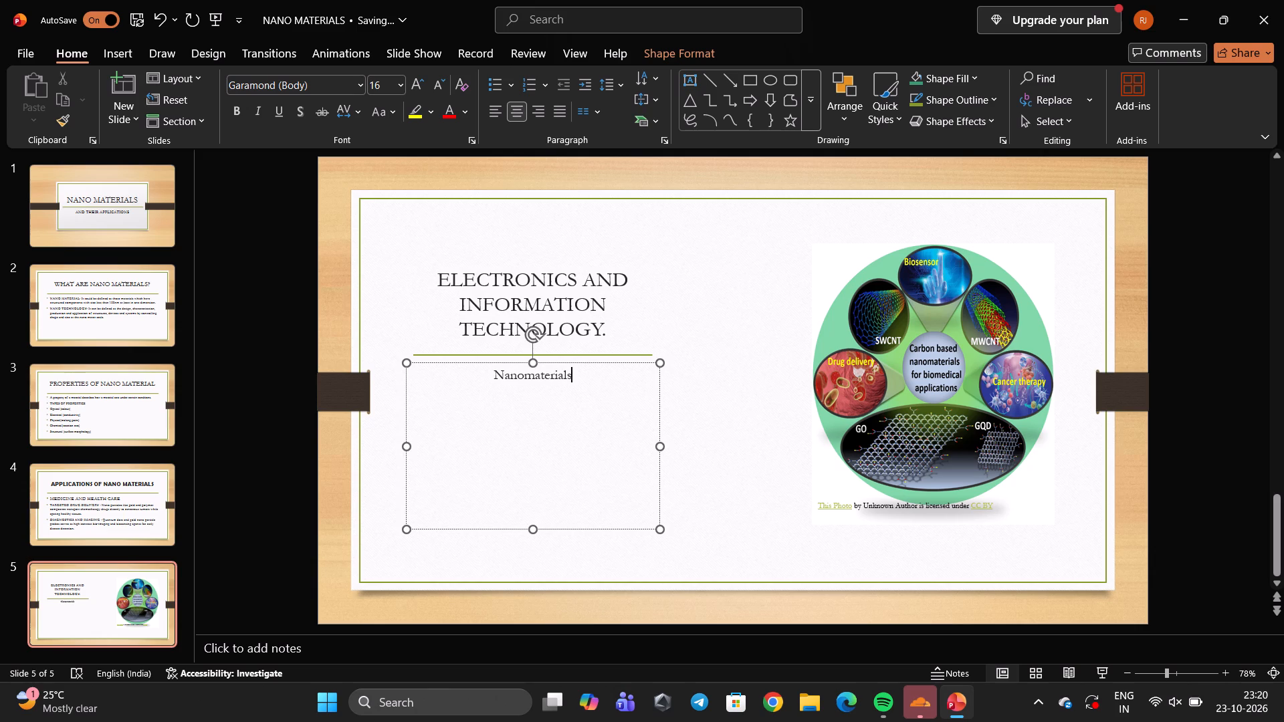
key(space)
text(revoli)
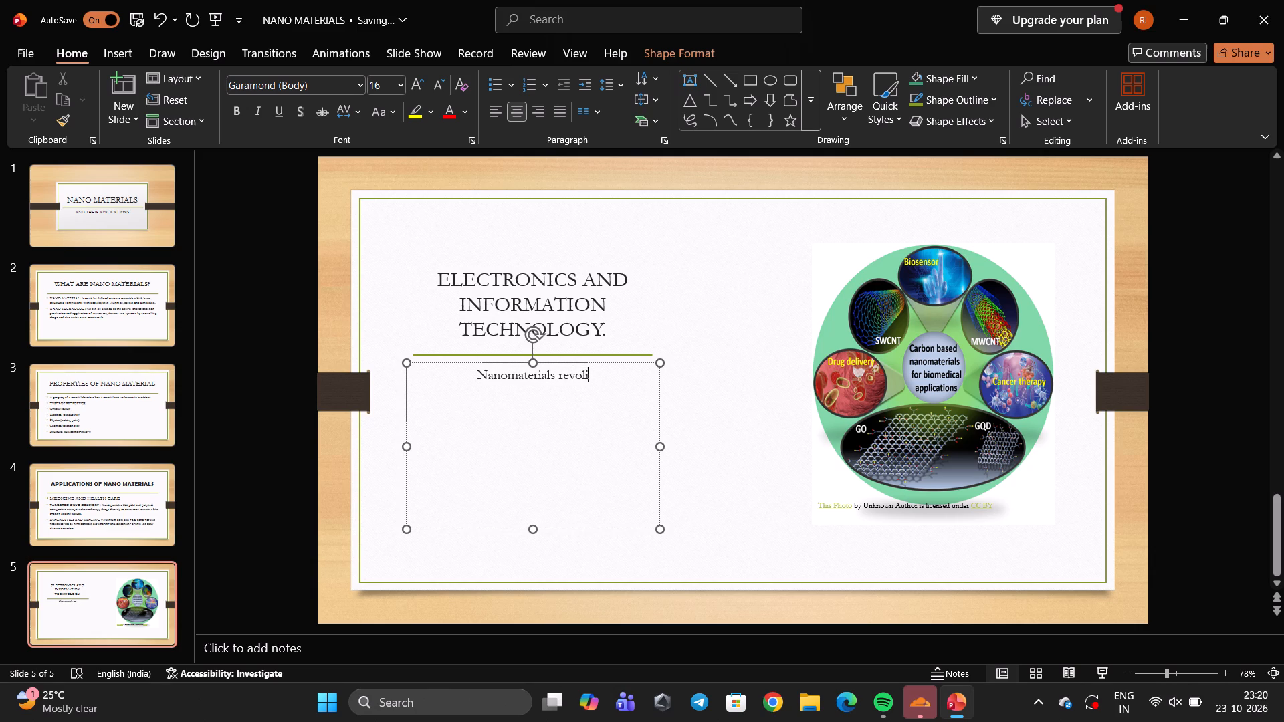
key(BackSpace)
text(utionize)
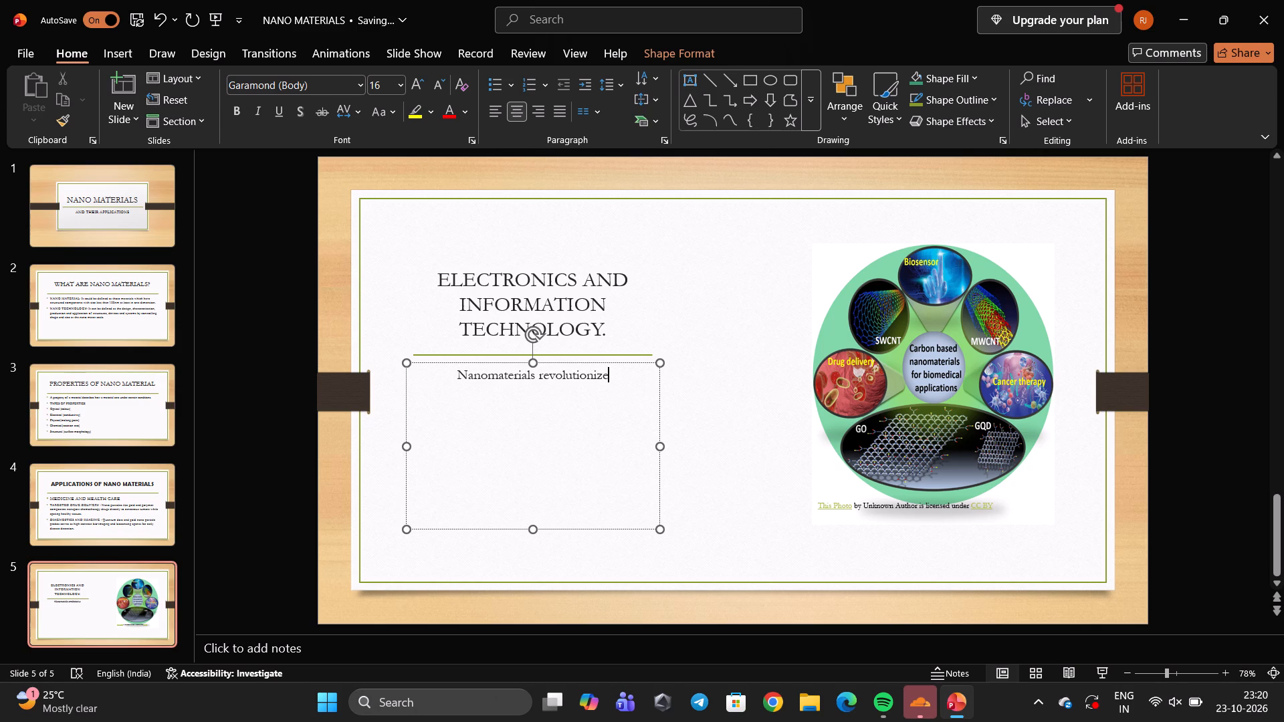
key(space)
text(electronics)
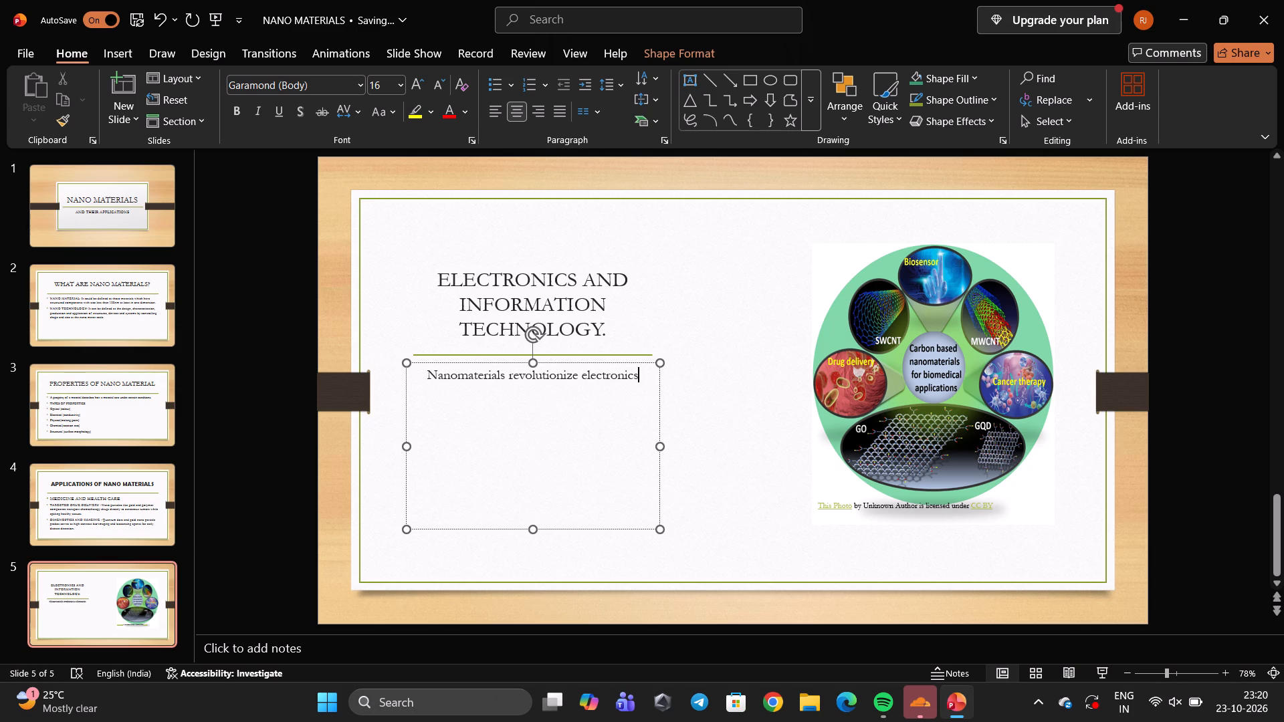
Continue the body sentence with "and information technology by enabling smaller,faster,".
key(space)
text(and infp)
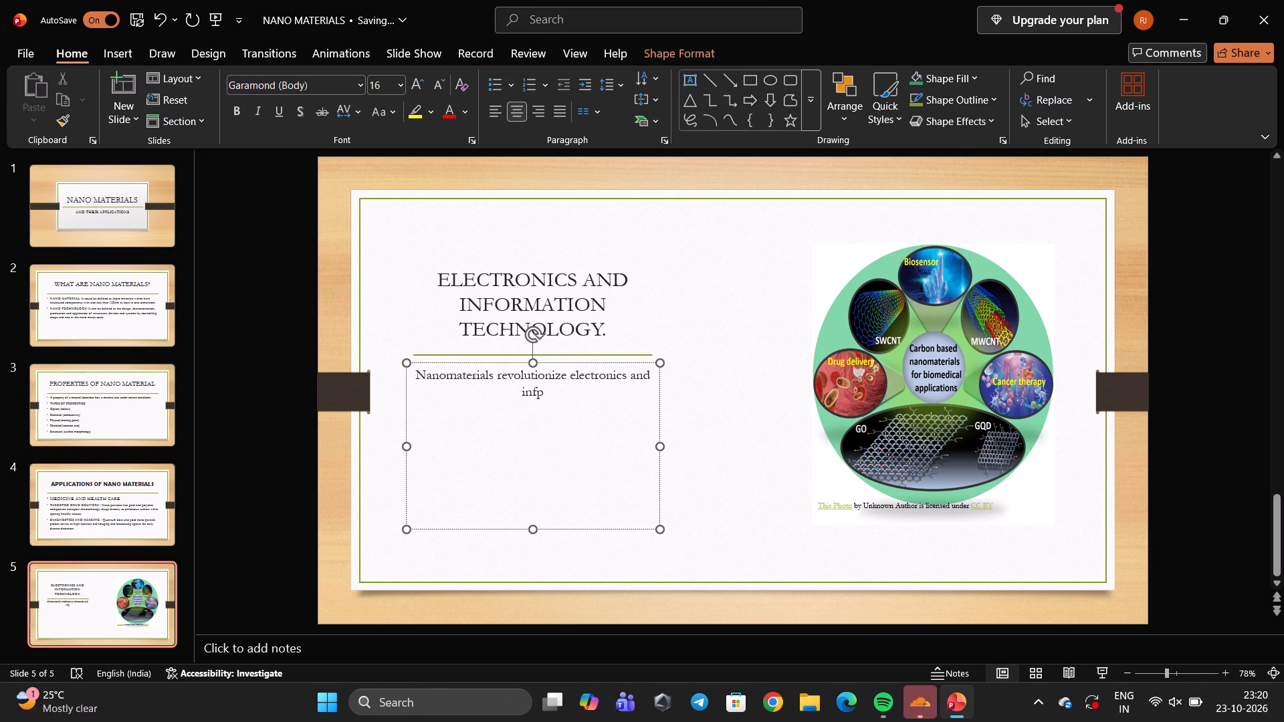
key(BackSpace)
text(ormatio)
key(n)
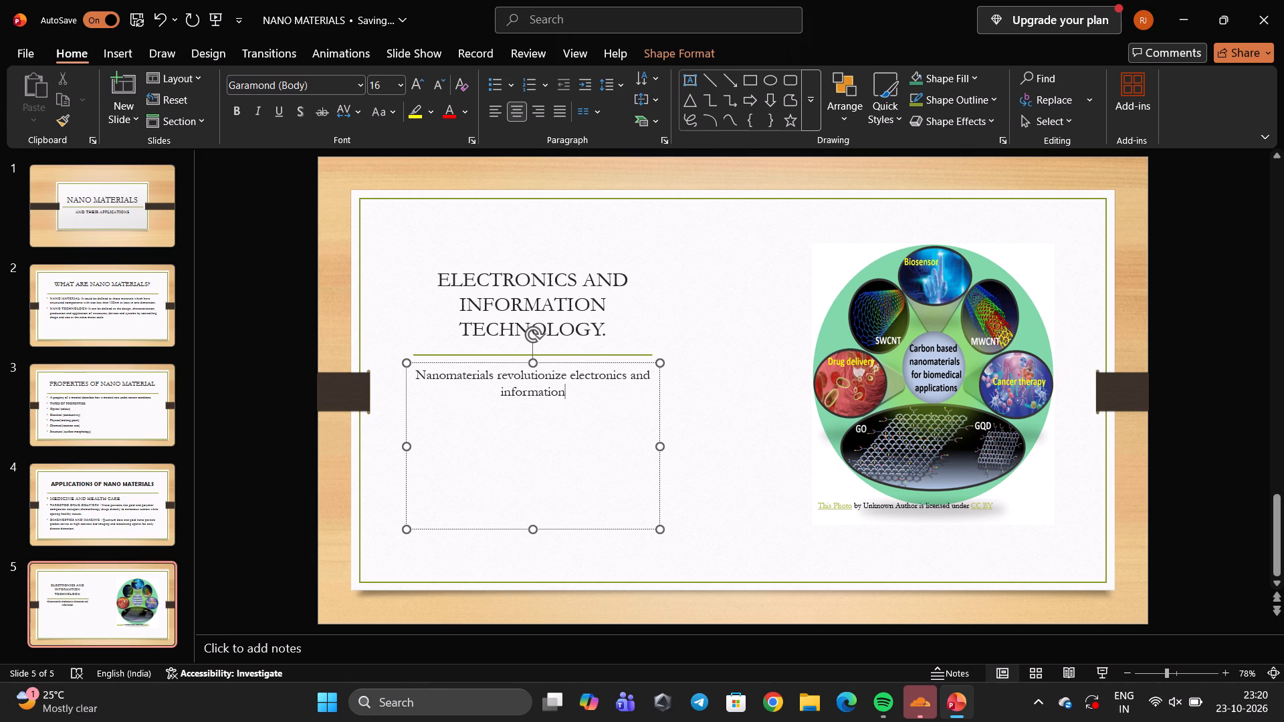
key(space)
text(technology by enabling)
key(space)
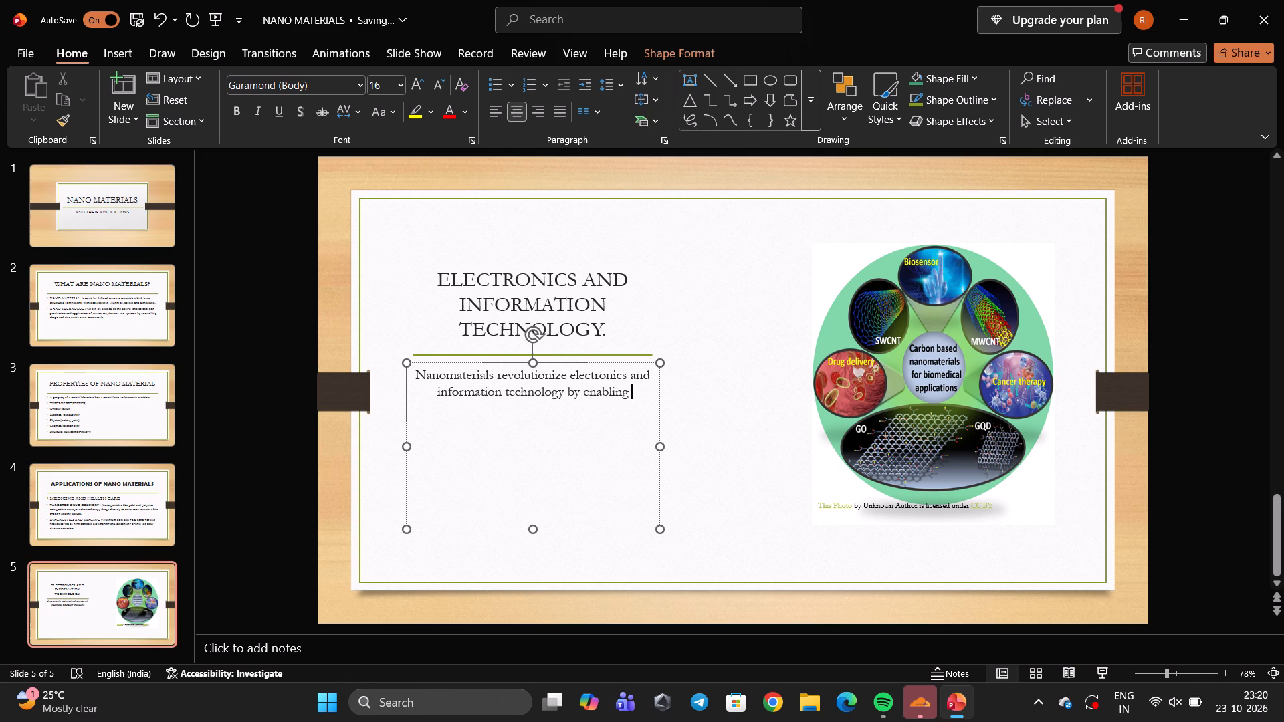
text(smallw)
key(BackSpace)
text(er)
text(,faster)
key(comma)
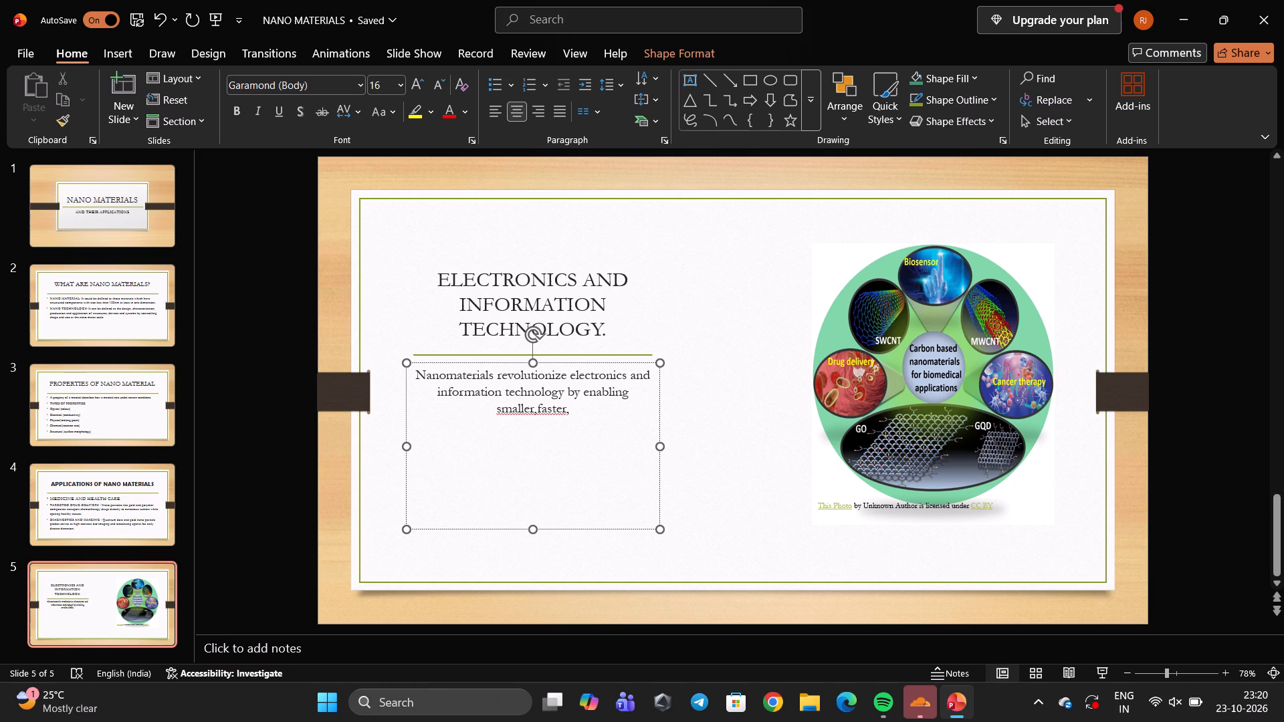
Insert the missing space between "smaller," and "faster," in the body text.
key(Left)
key(Left)
key(Left)
key(Left)
key(Left)
key(Left)
key(Left)
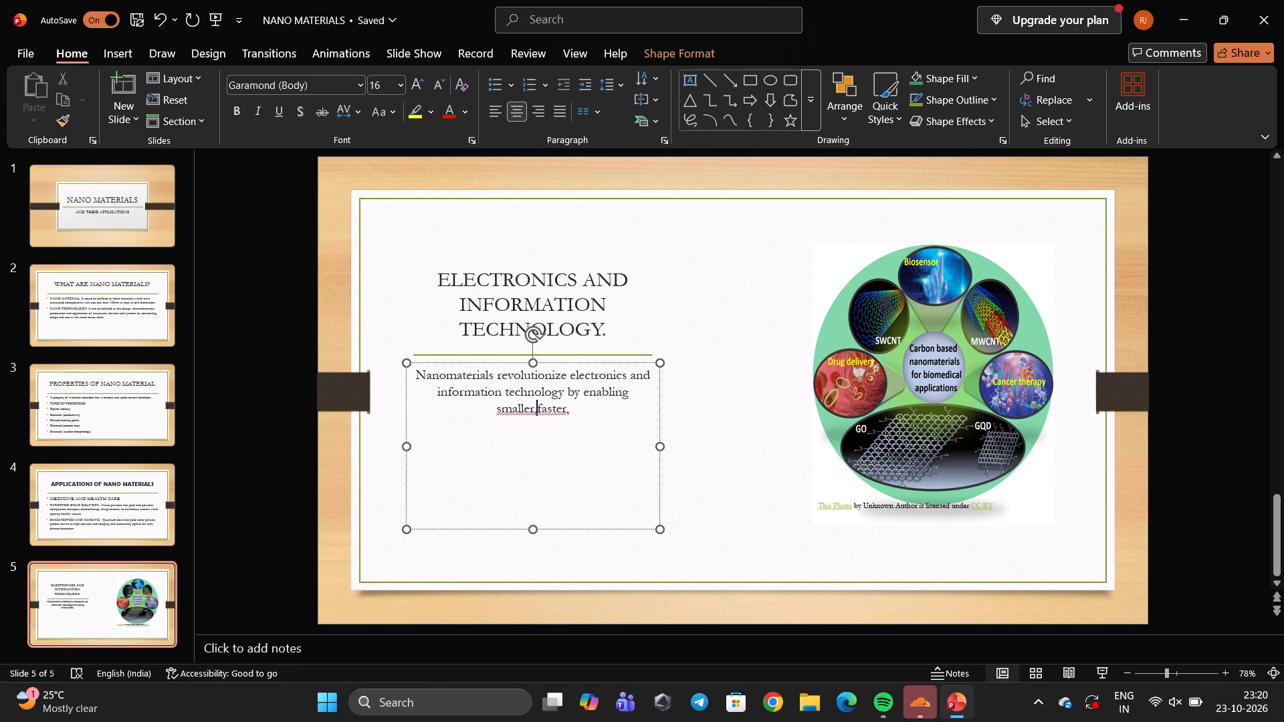
key(space)
Continue the end of the body sentence with "more energy-efficient, and flexible devices".
key(Right)
key(Right)
key(Right)
key(Right)
key(Right)
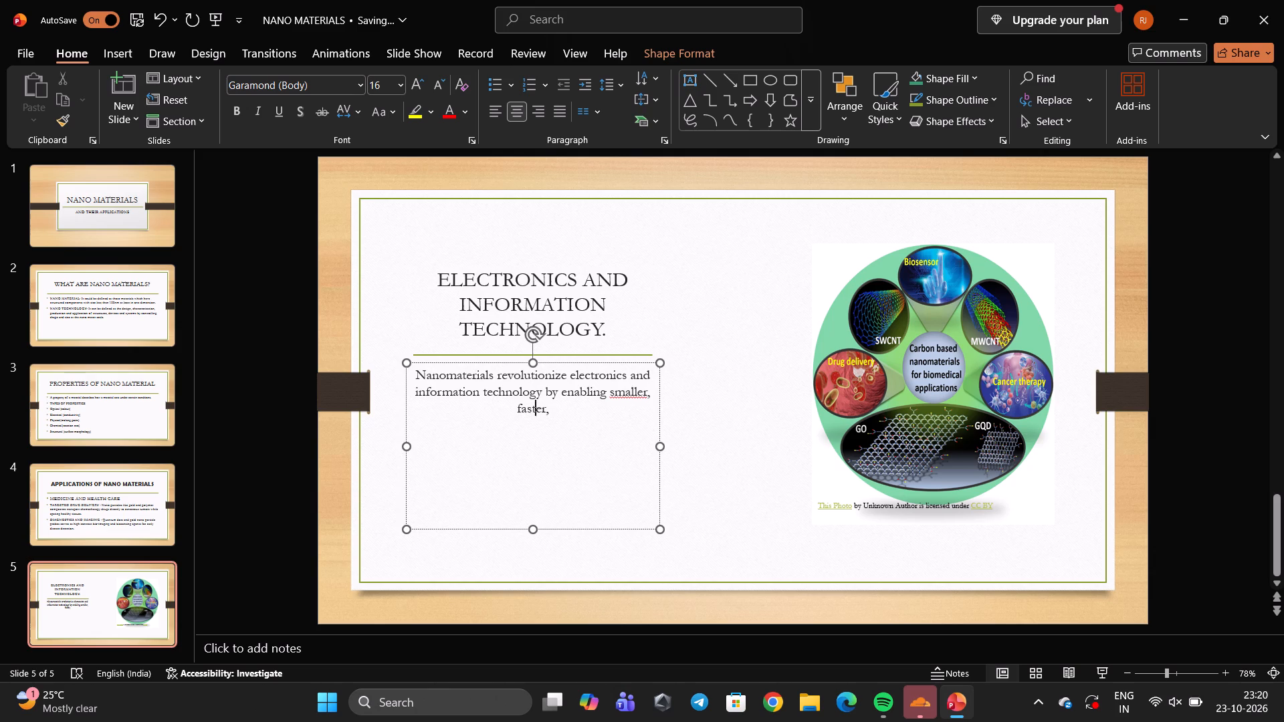
key(Right)
key(Right)
key(space)
text(more energy)
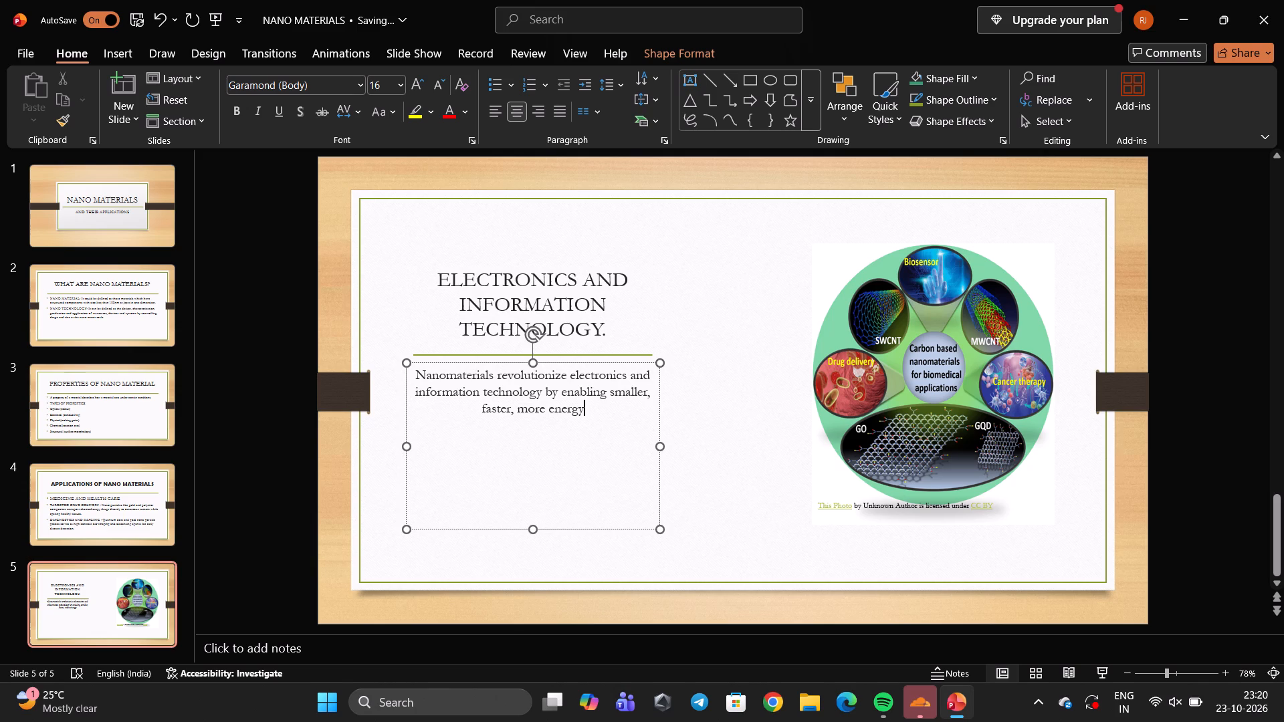
key(minus)
text(efficient)
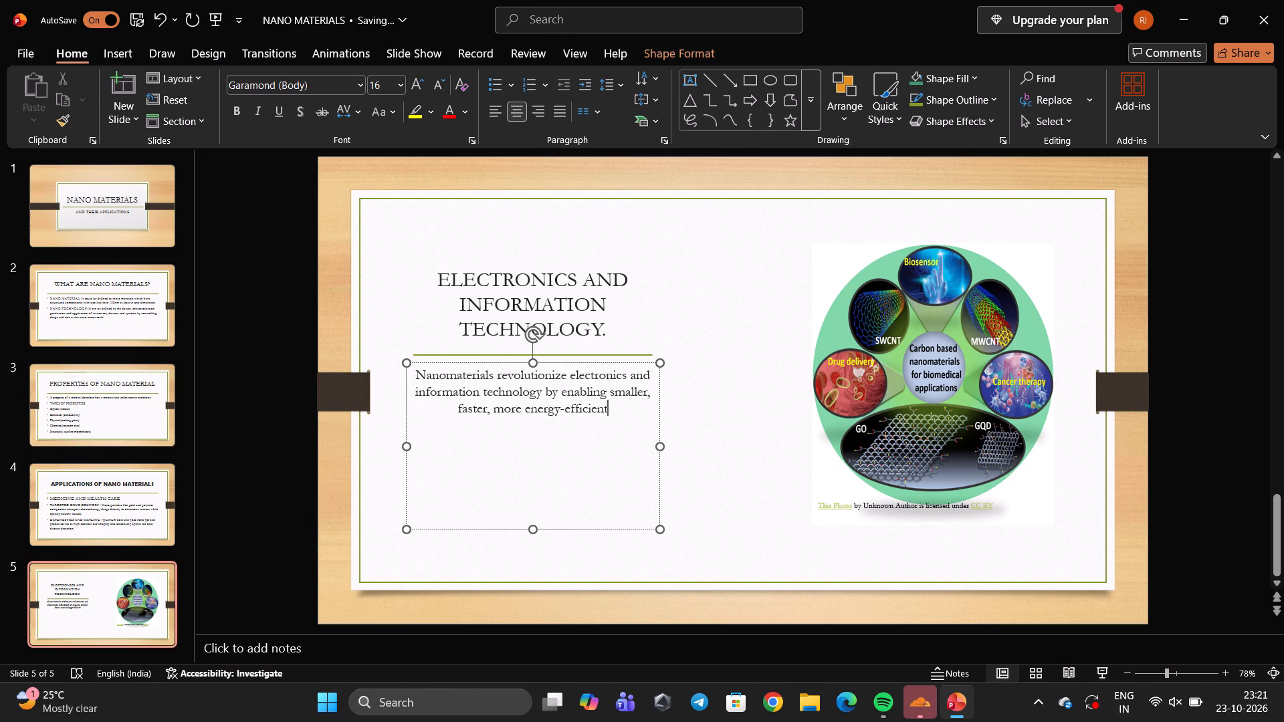
text(,)
key(space)
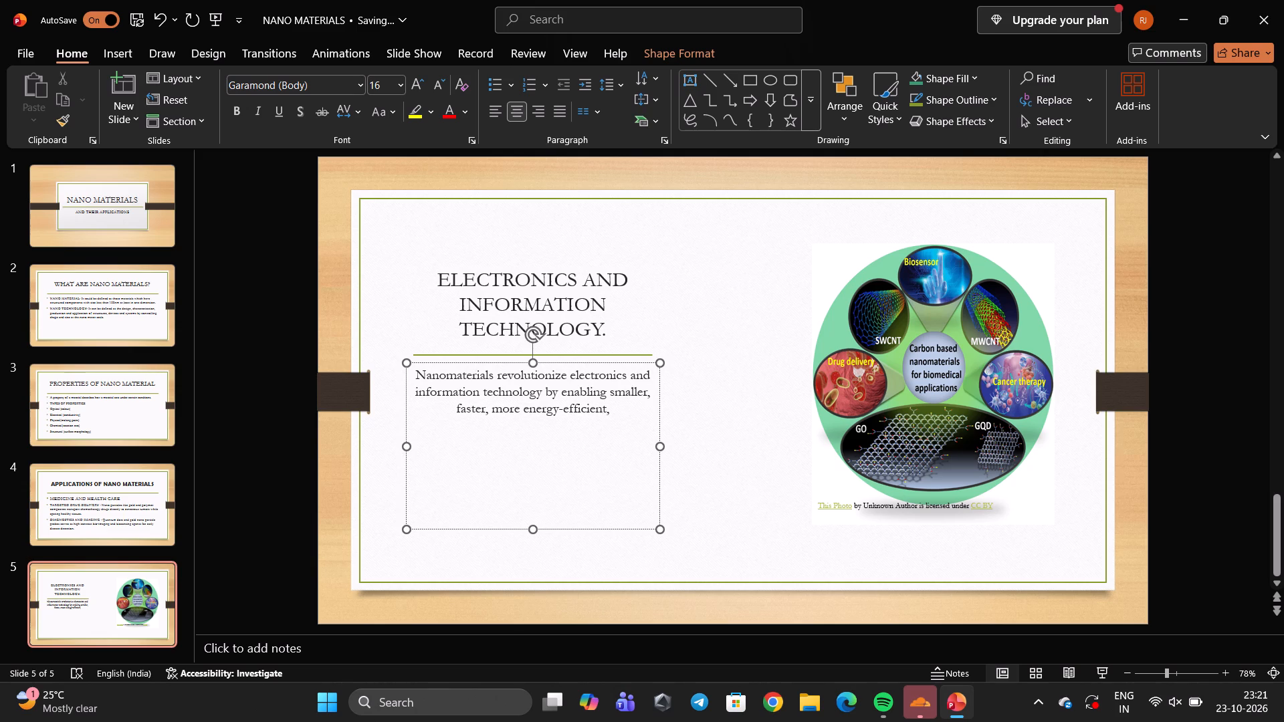
text(and flexible devices)
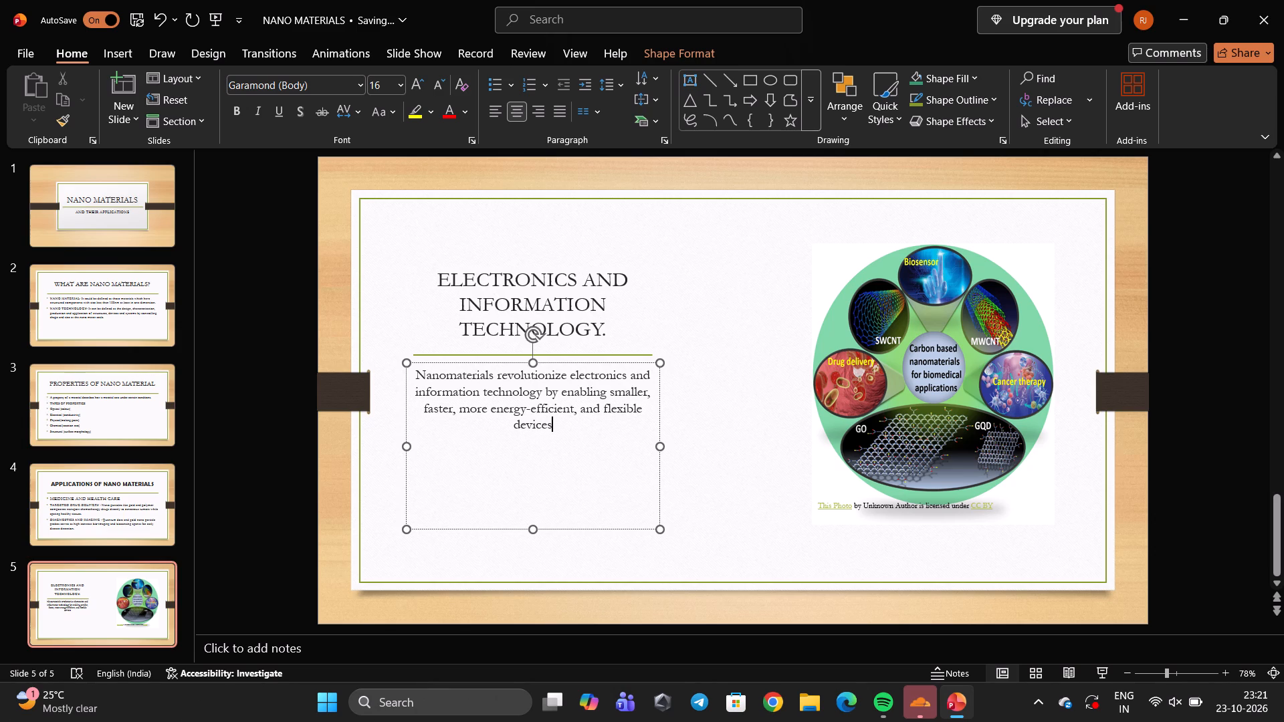
Extend the body sentence with "through the manipulation of matter".
key(space)
text(thr)
text(ough the)
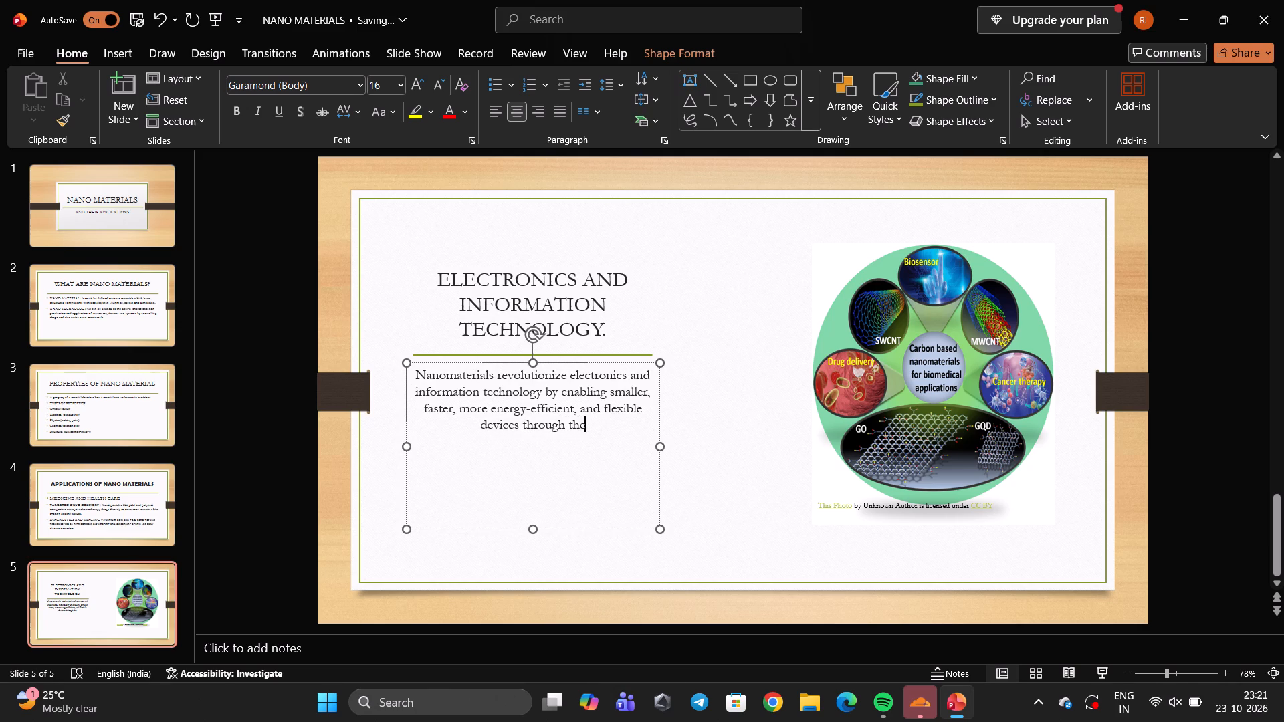
key(space)
text(manipulation)
key(space)
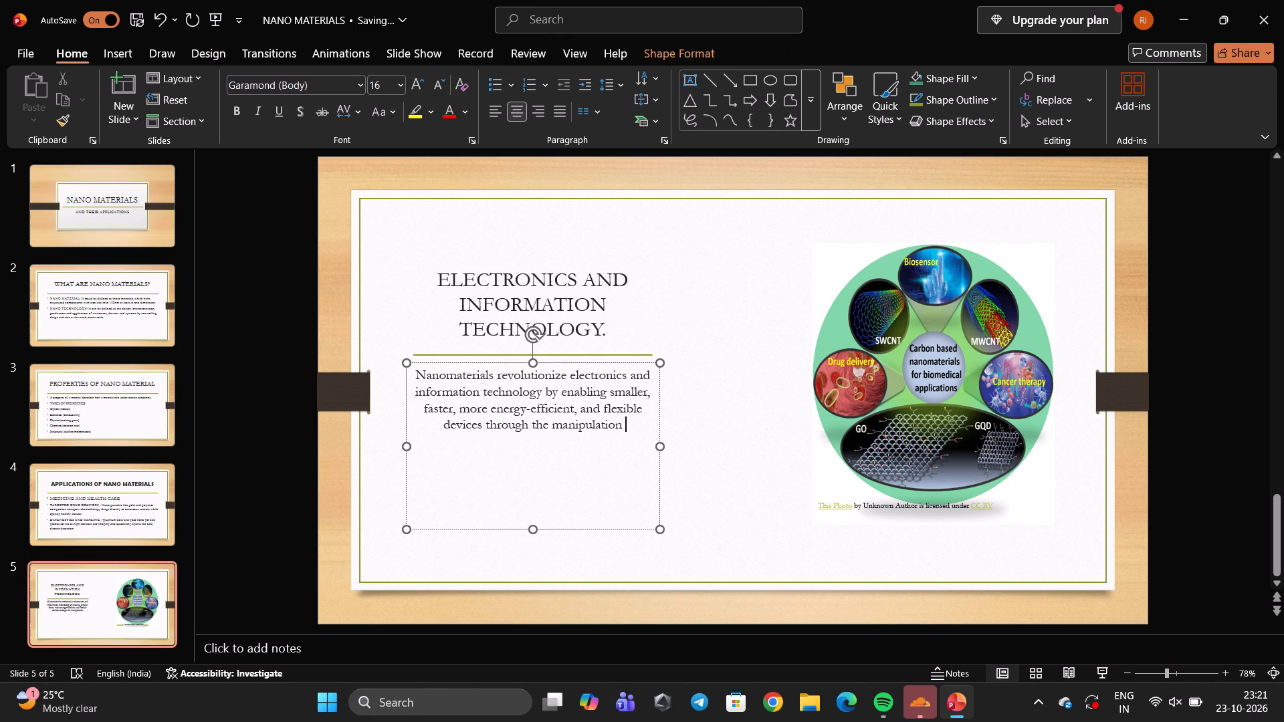
text(of mattr)
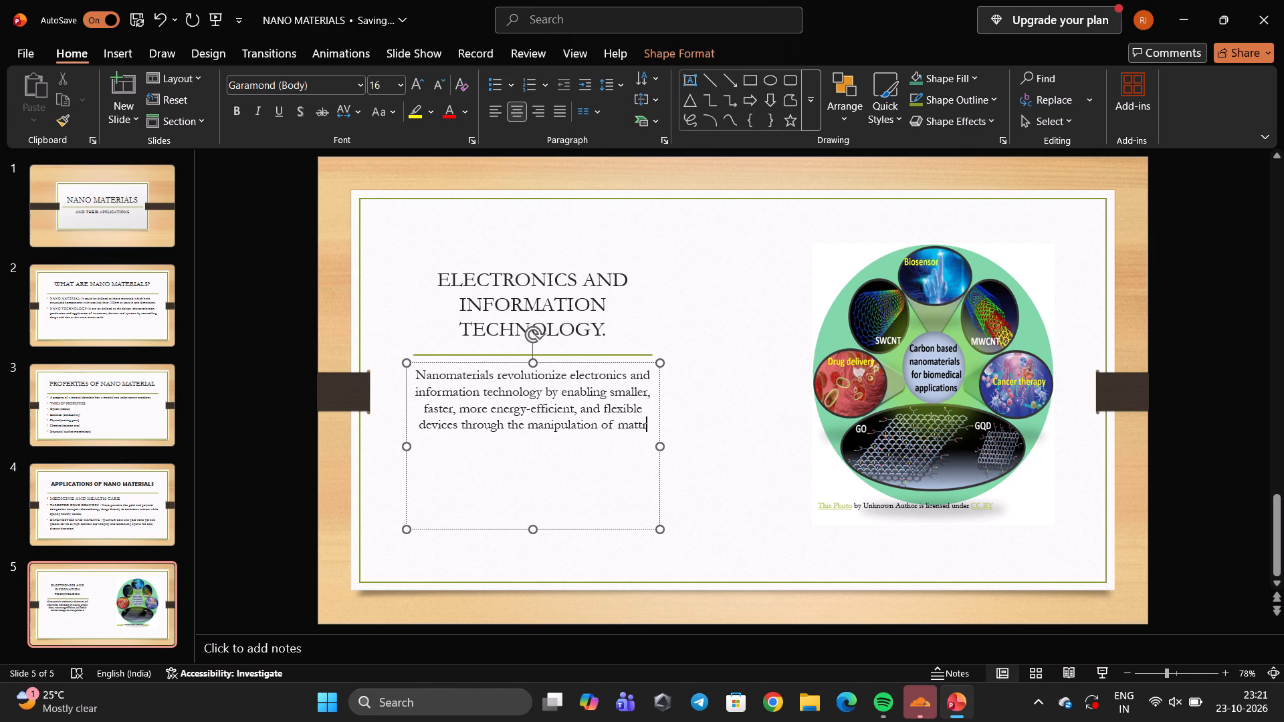
key(BackSpace)
text(er)
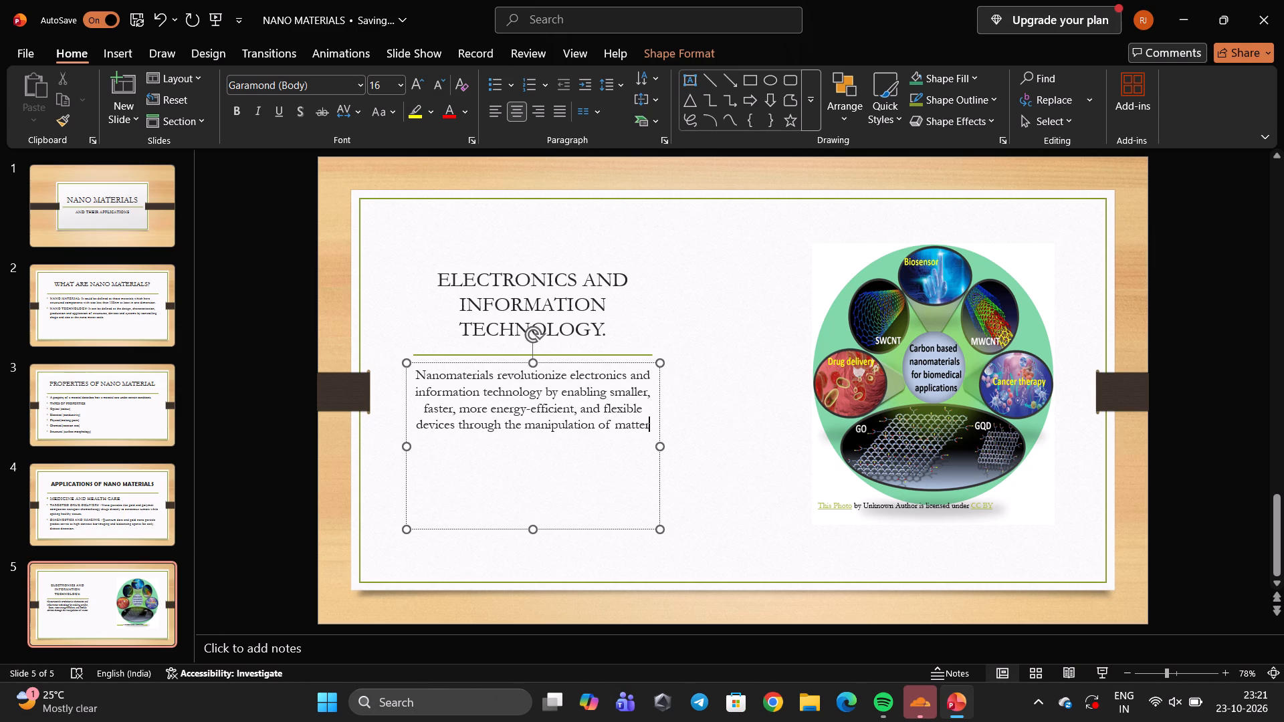
Finish the body sentence with "at the 1 to 100 nm scale.".
key(space)
text(at the)
key(space)
text(1)
key(space)
text(to 100)
key(space)
text(nm)
key(space)
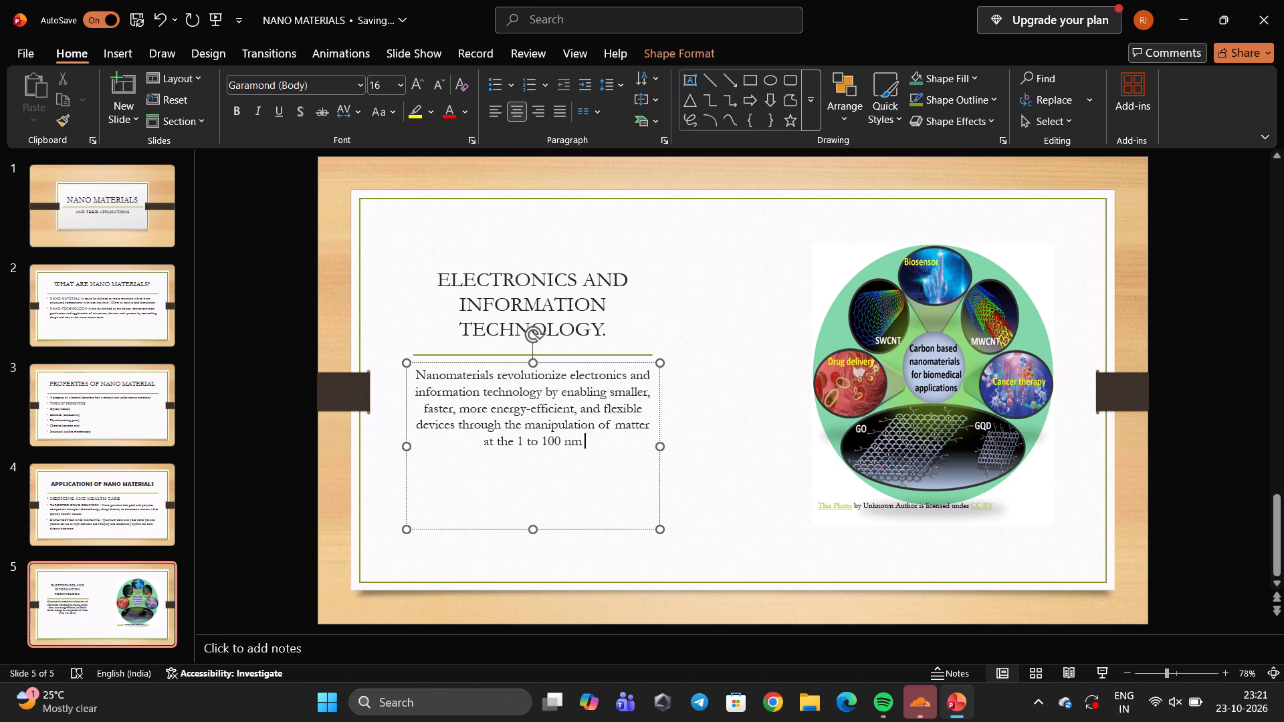
text(scale)
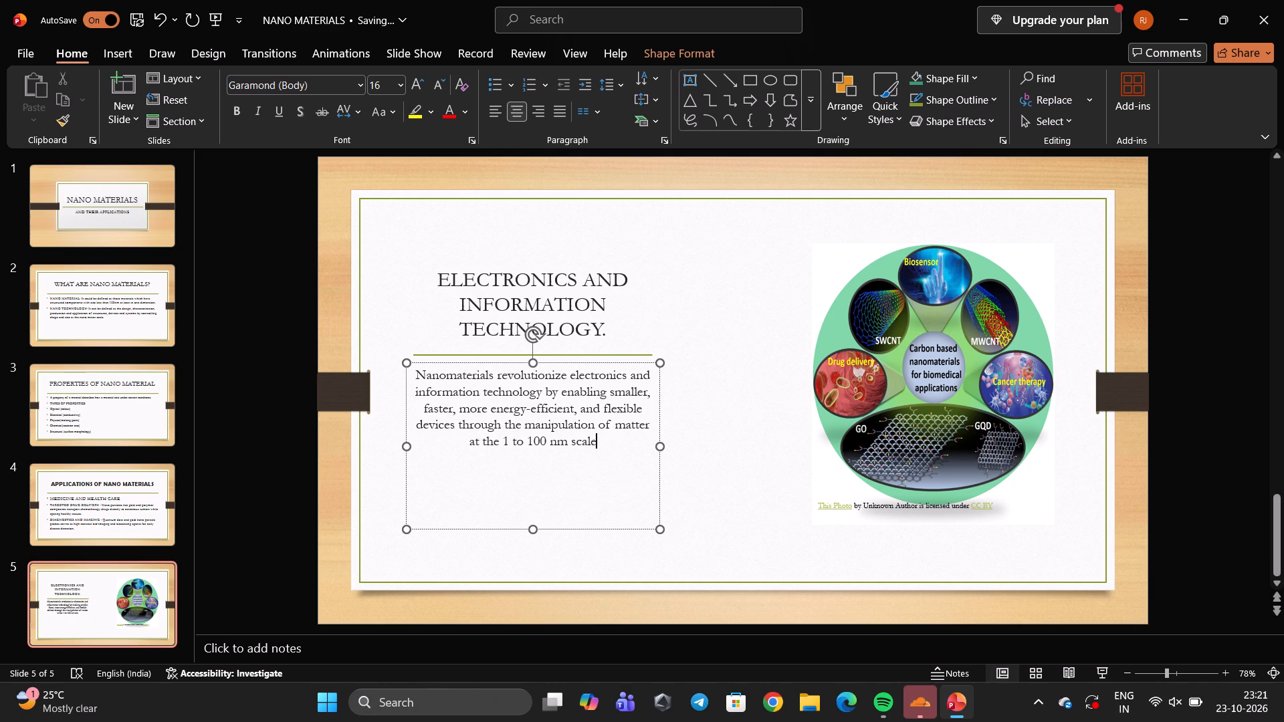
key(period)
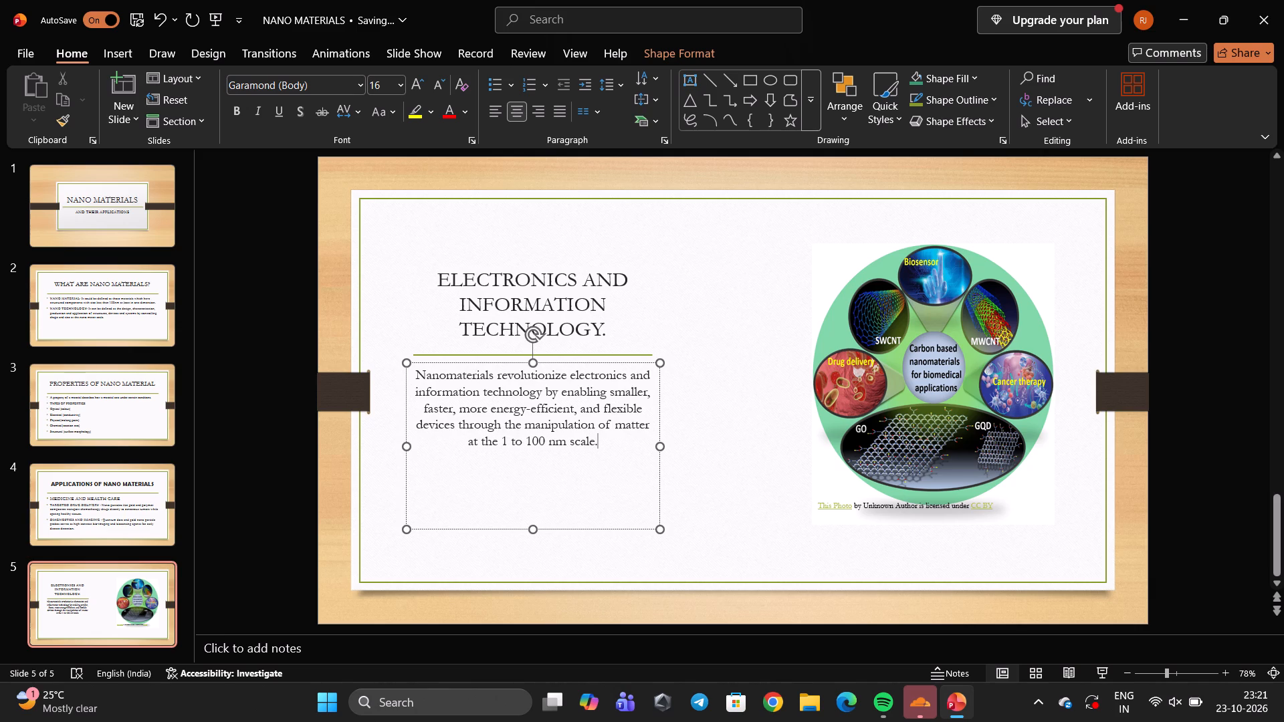
Move the "ELECTRONICS AND INFORMATION TECHNOLOGY." title box straight up to the top edge of the slide's green frame.
click(588, 269)
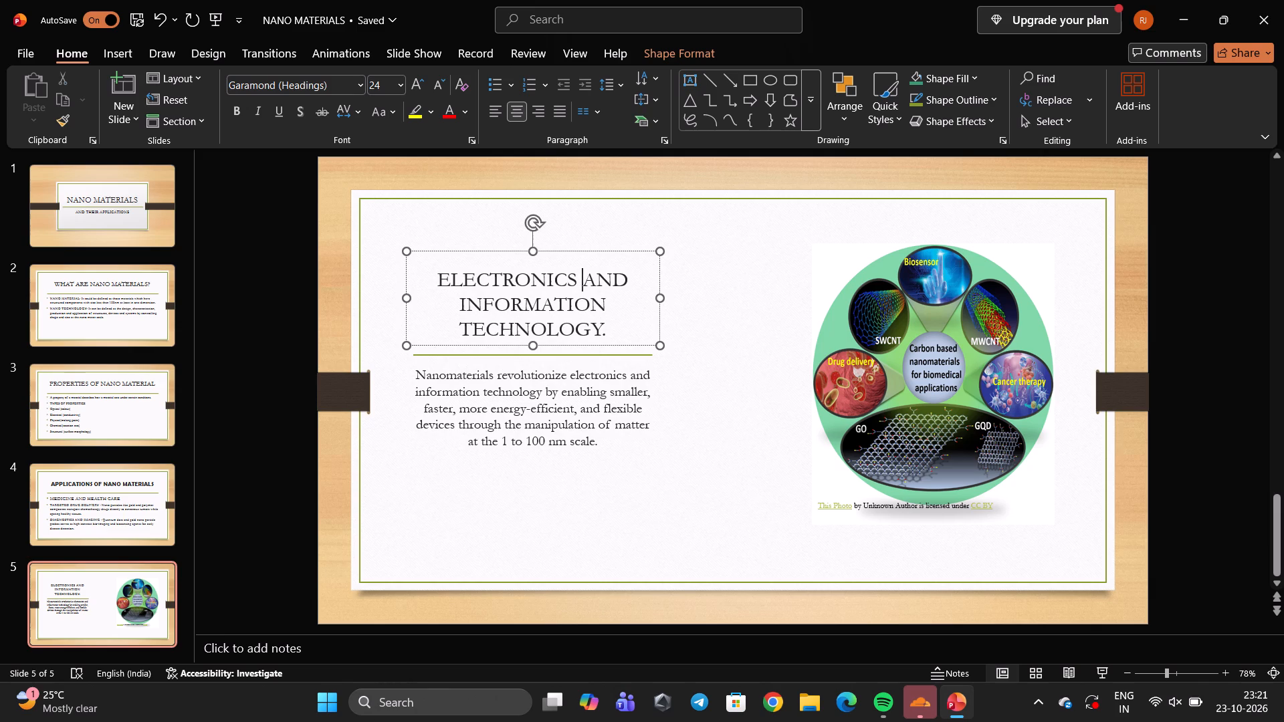
drag(550, 249, 548, 199)
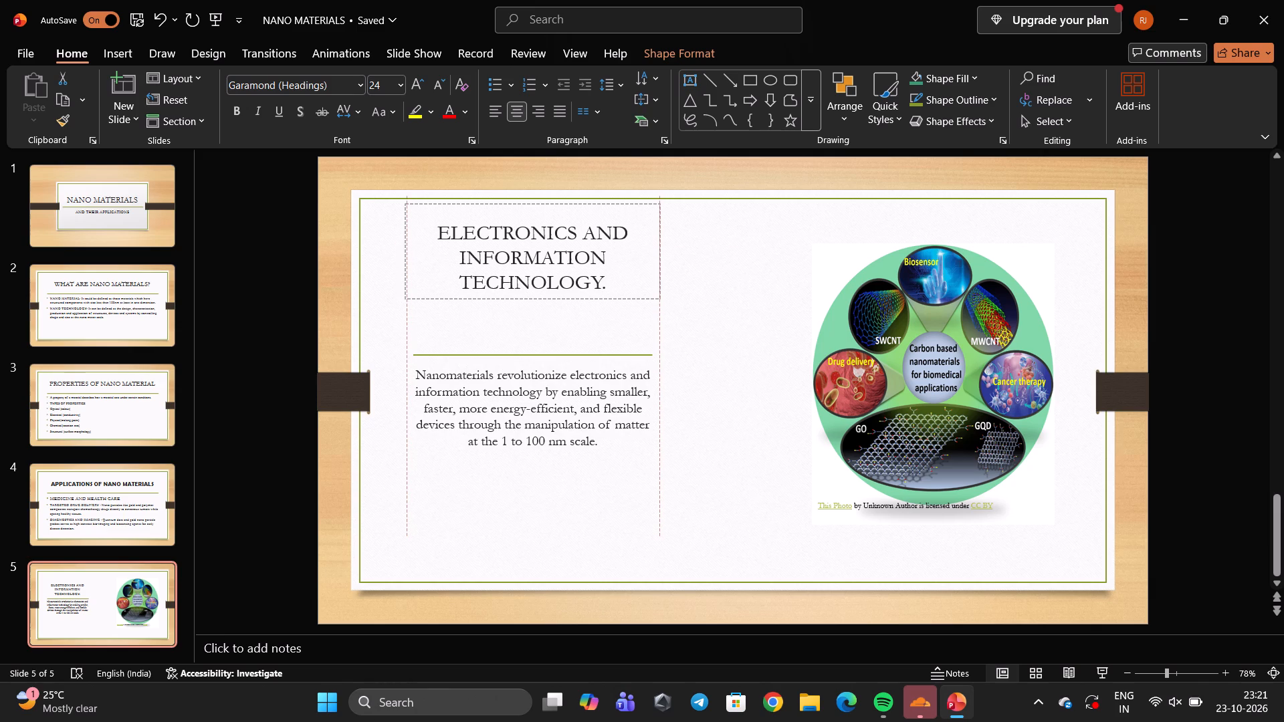
drag(548, 199, 549, 192)
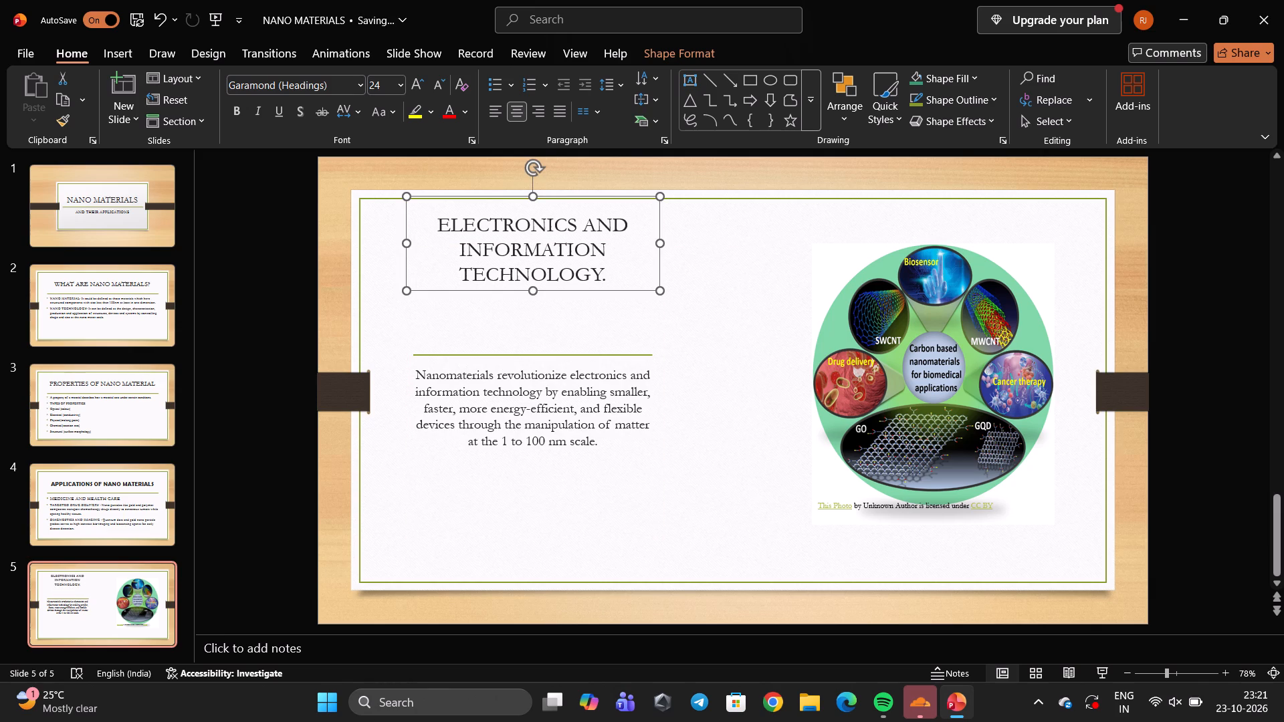
Move the body text box straight up so it sits directly below the "ELECTRONICS AND INFORMATION TECHNOLOGY." title.
double_click(509, 374)
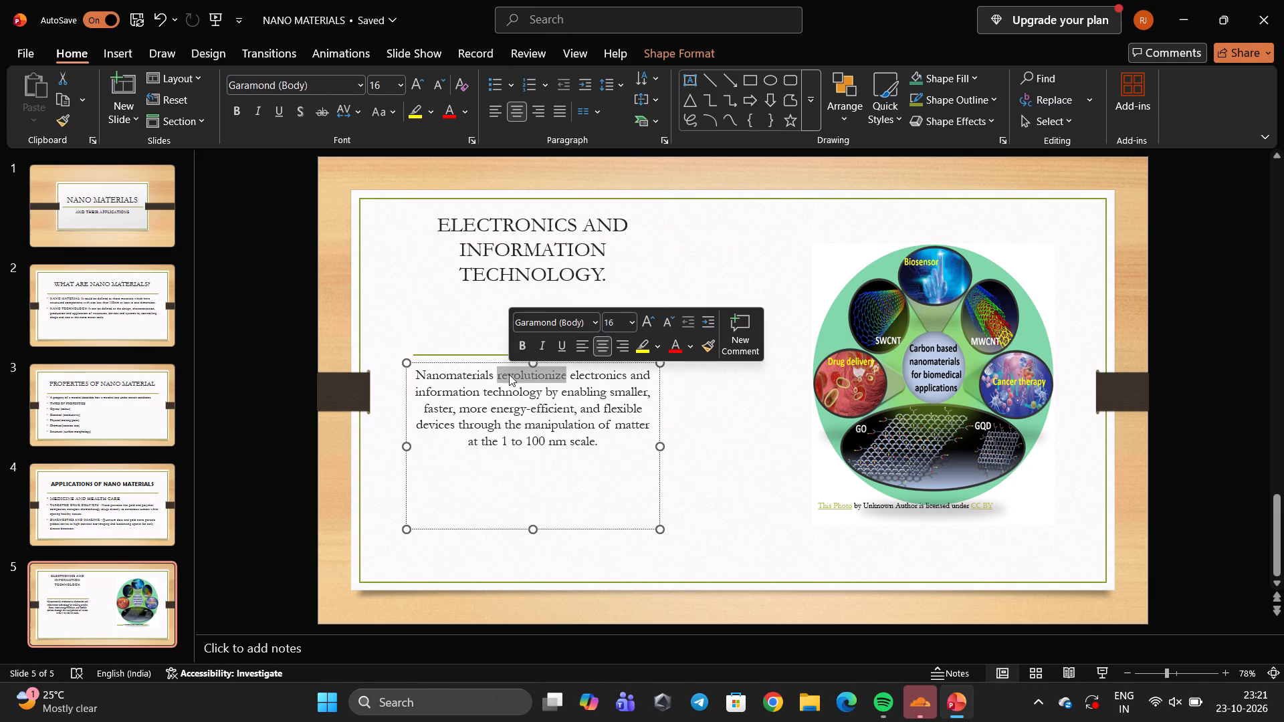
triple_click(490, 353)
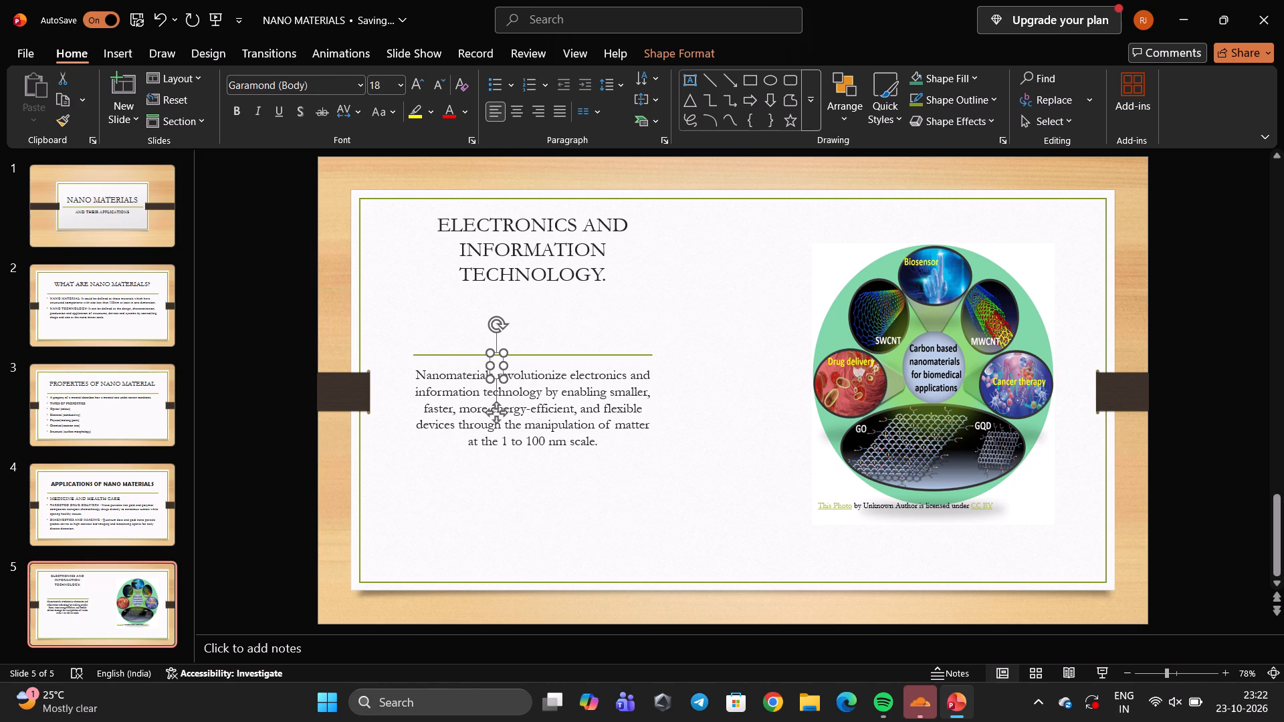
drag(467, 358, 467, 340)
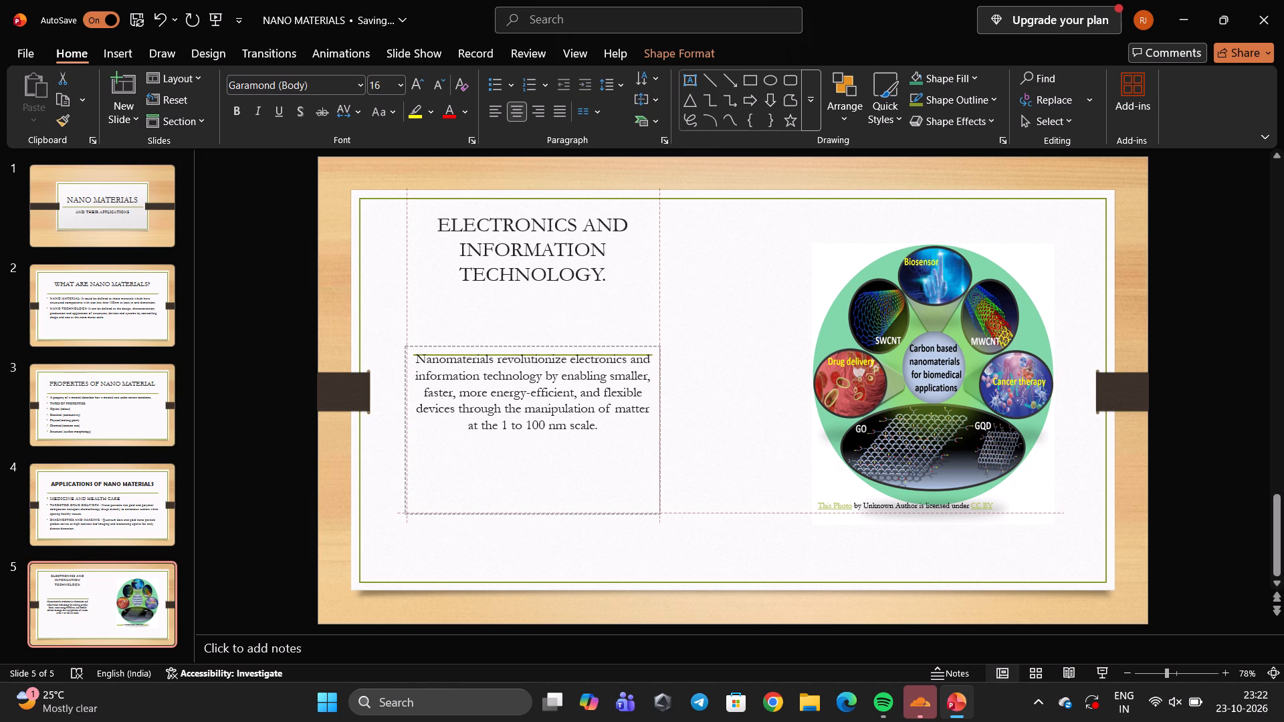
drag(467, 340, 467, 292)
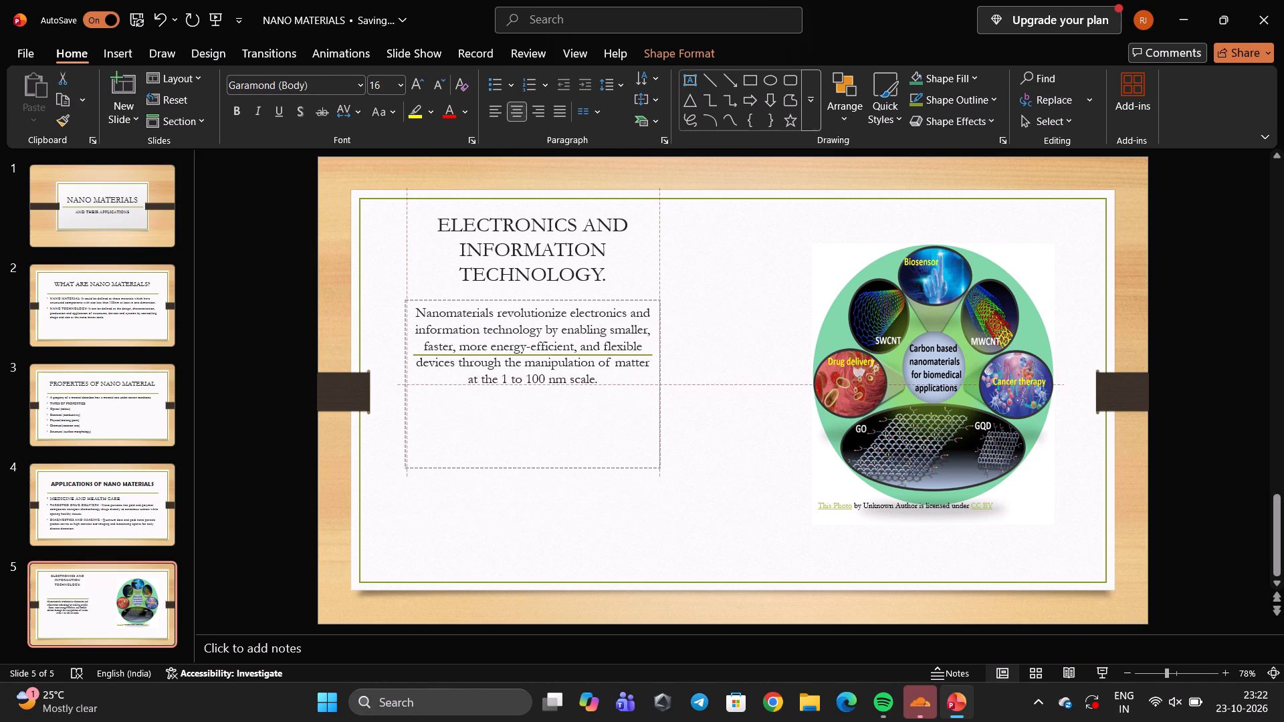
drag(467, 292, 467, 287)
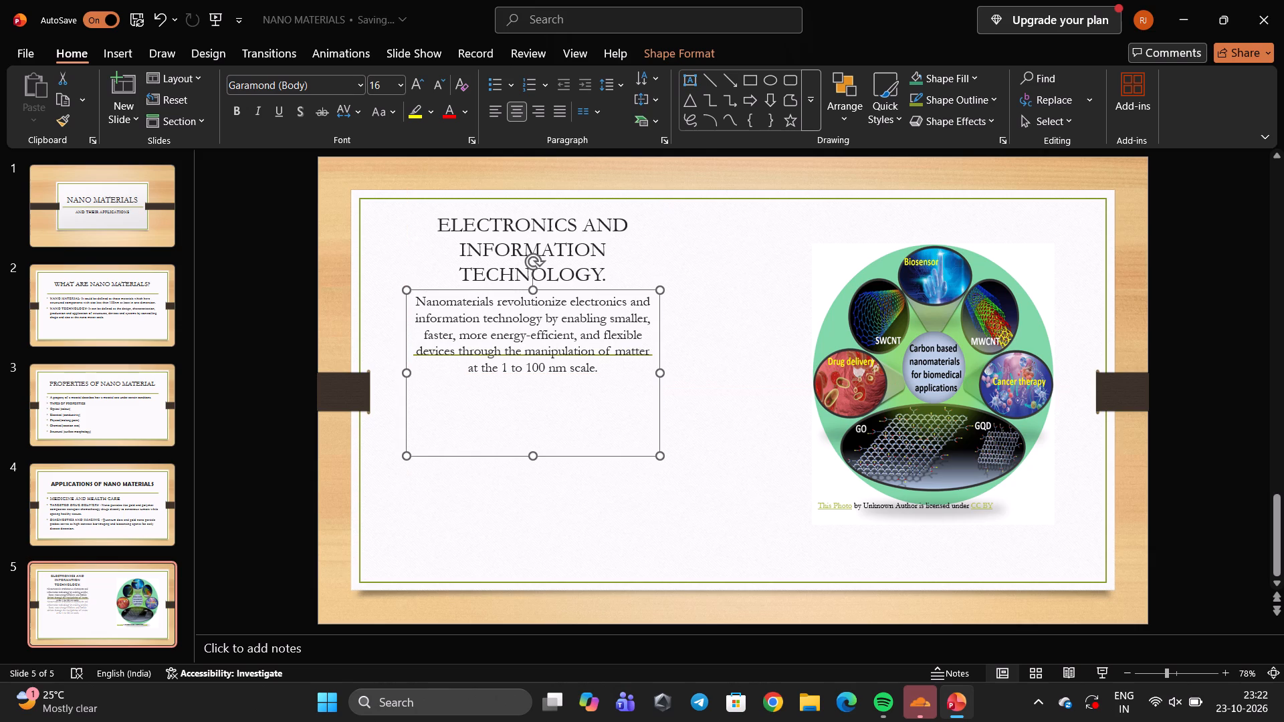
Extend the body text box downward until its lower edge is just above the bottom of the green frame.
click(453, 360)
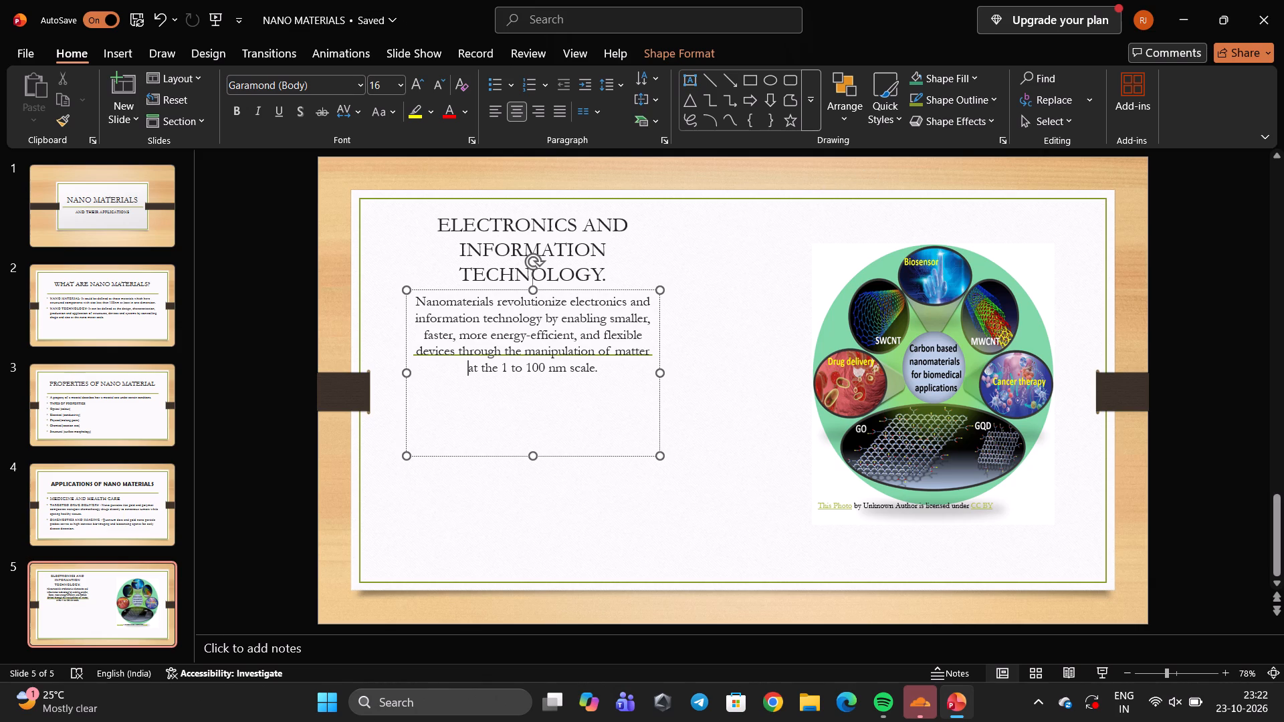
click(605, 368)
drag(533, 455, 534, 553)
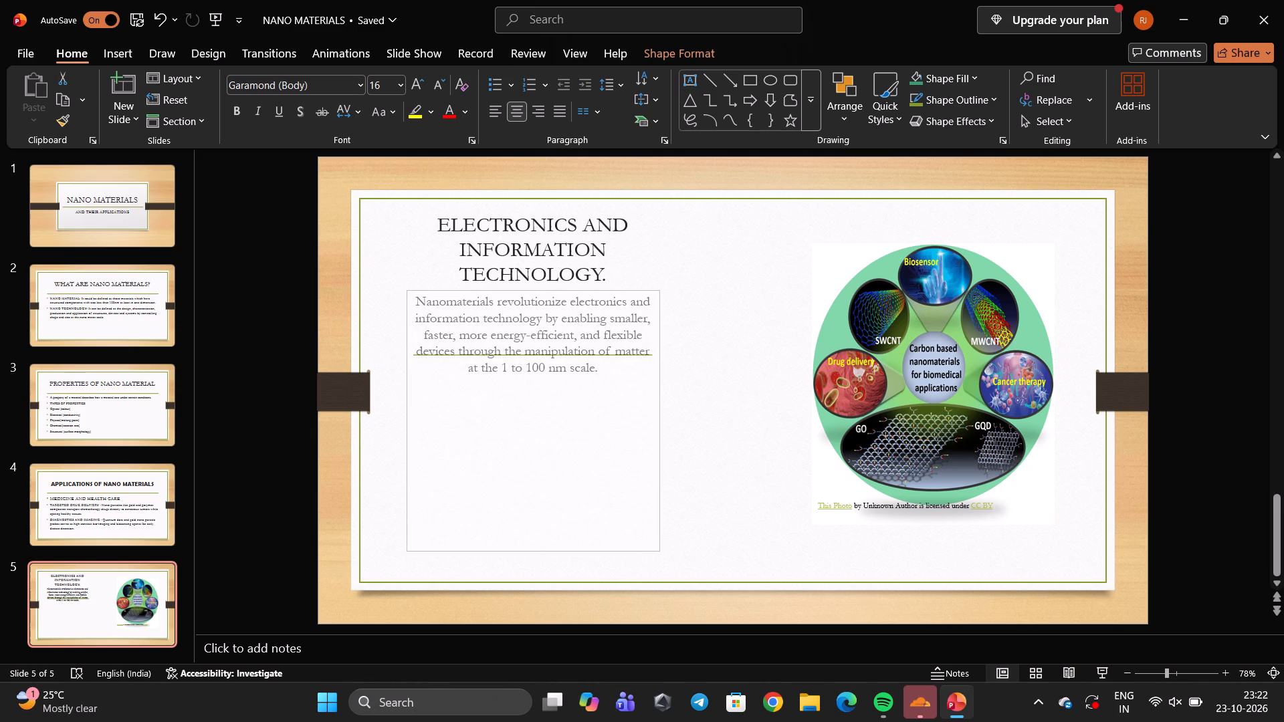
drag(534, 553, 534, 562)
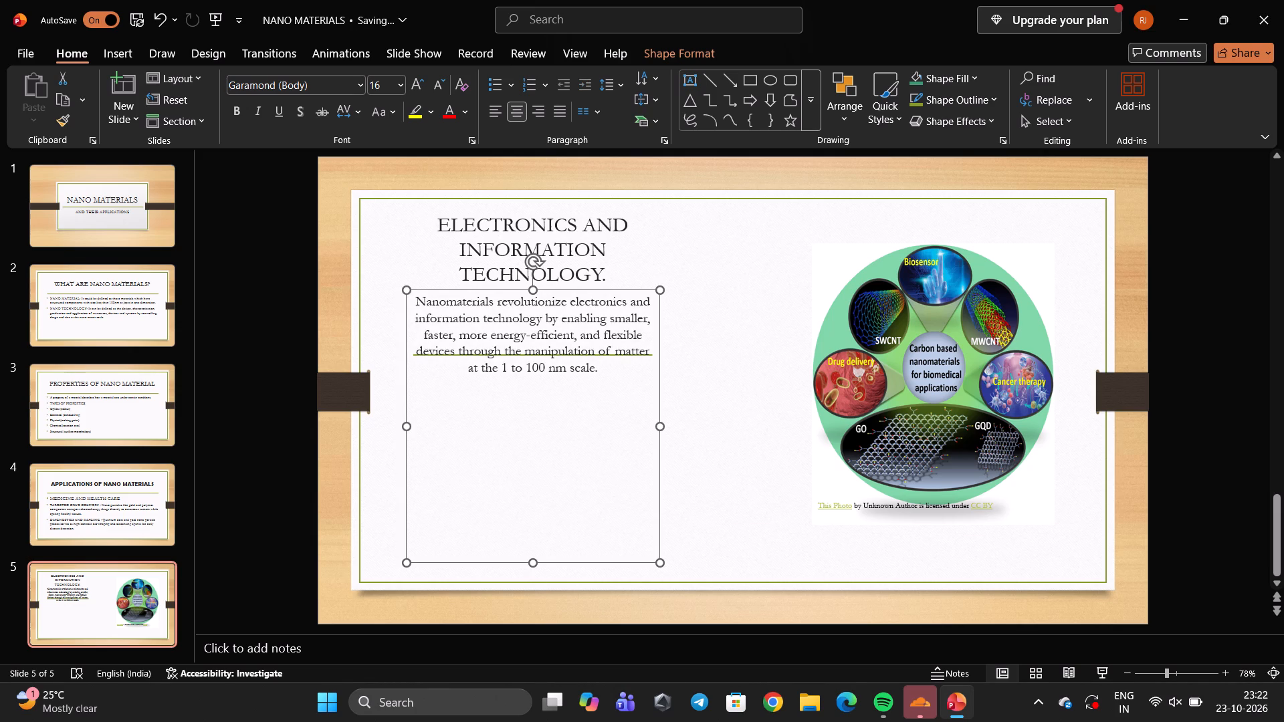
Shift the body text box toward the green frame's left edge and widen it rightward up to the picture.
drag(658, 334, 654, 333)
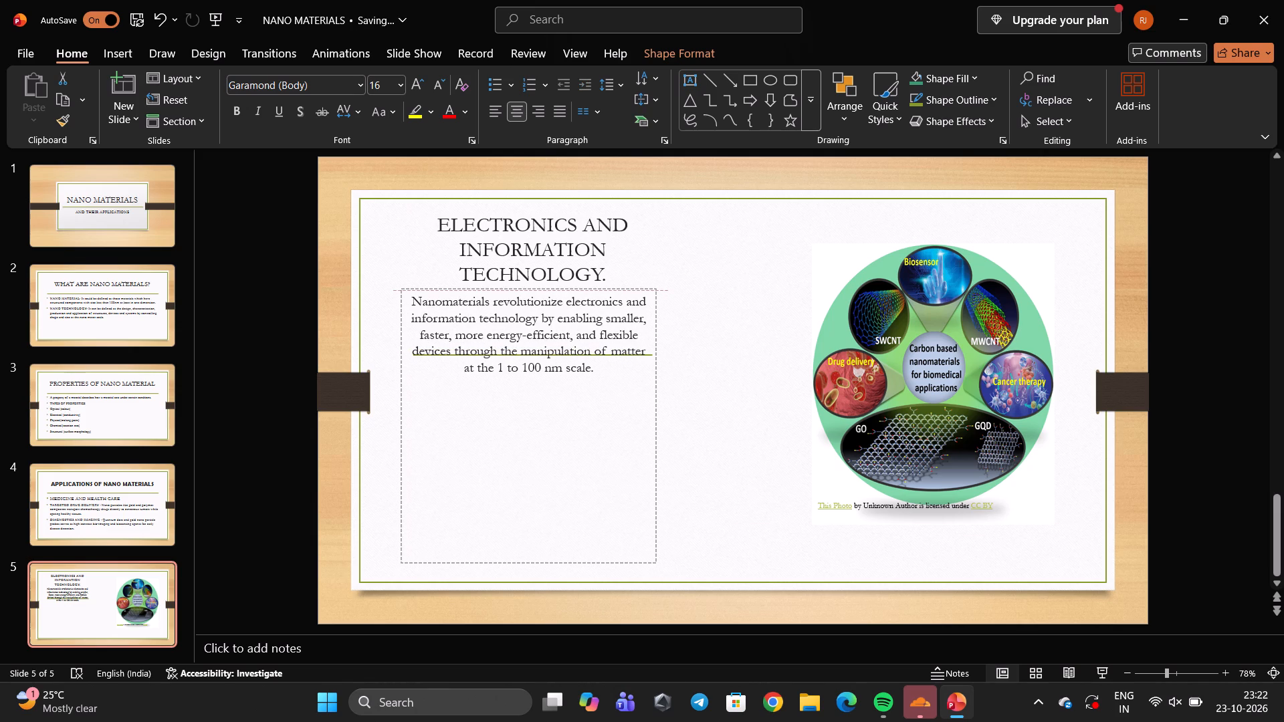
drag(654, 333, 627, 330)
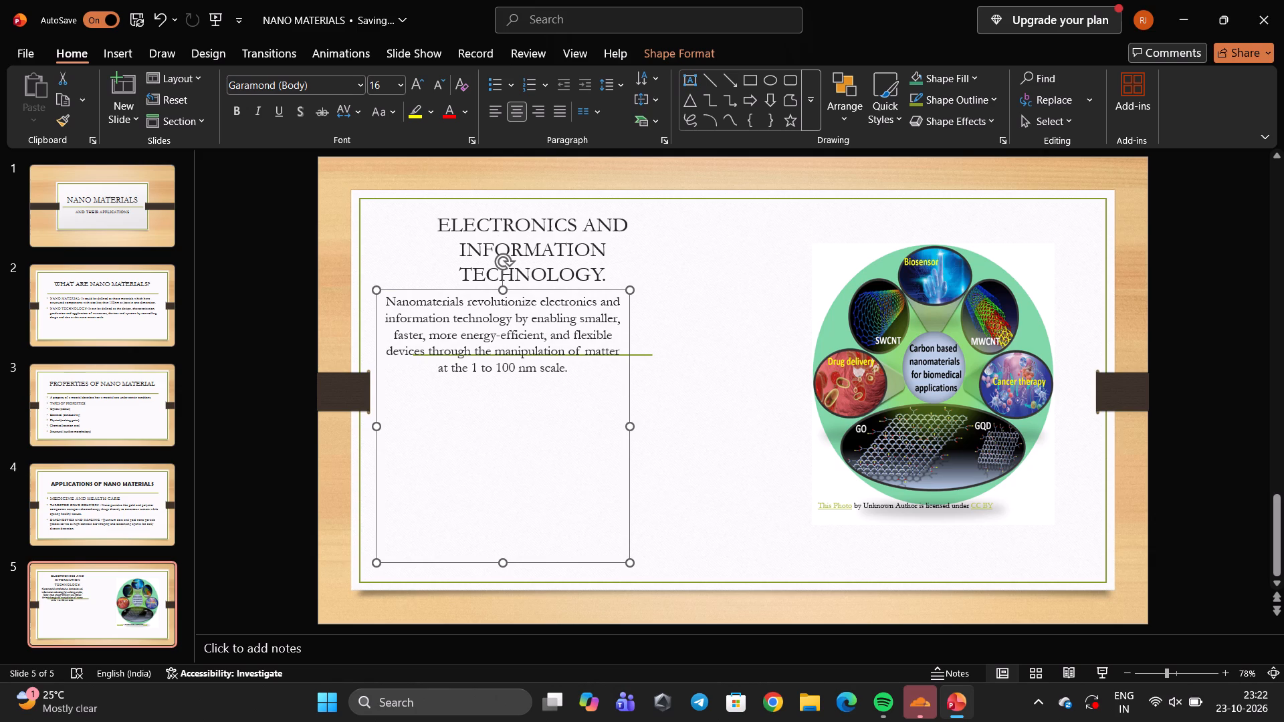
drag(630, 427, 640, 429)
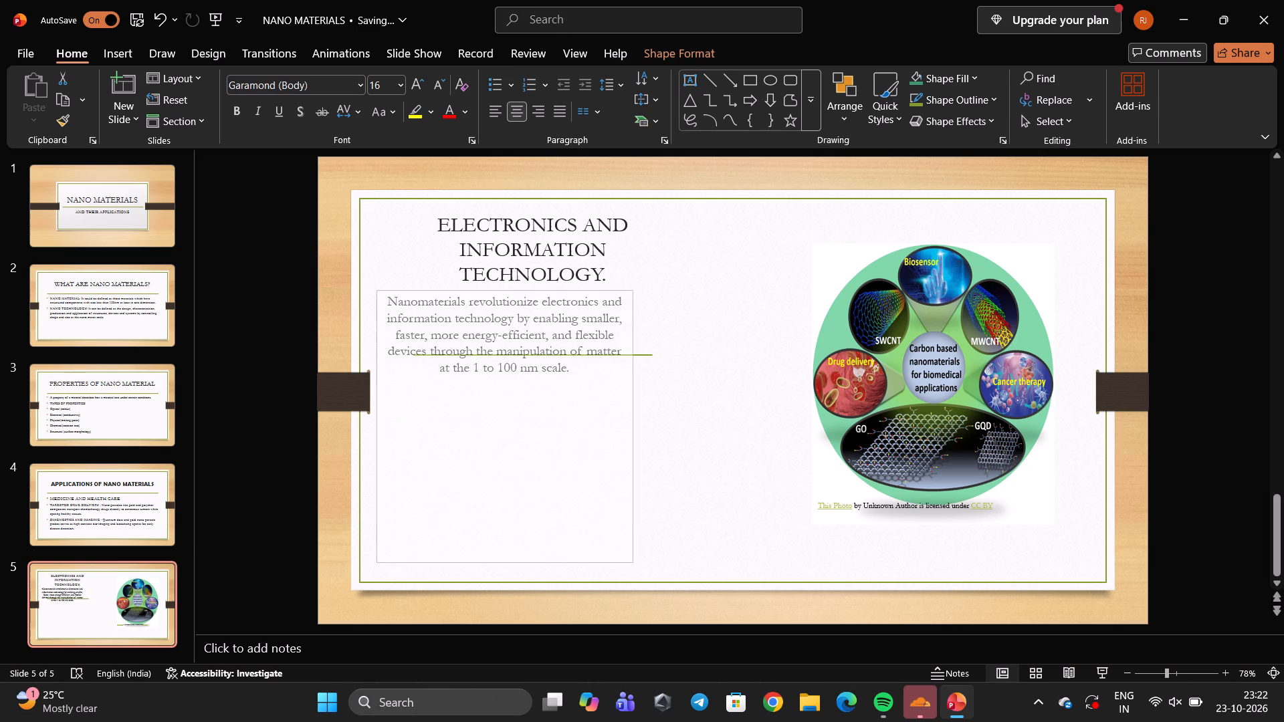
drag(640, 429, 819, 446)
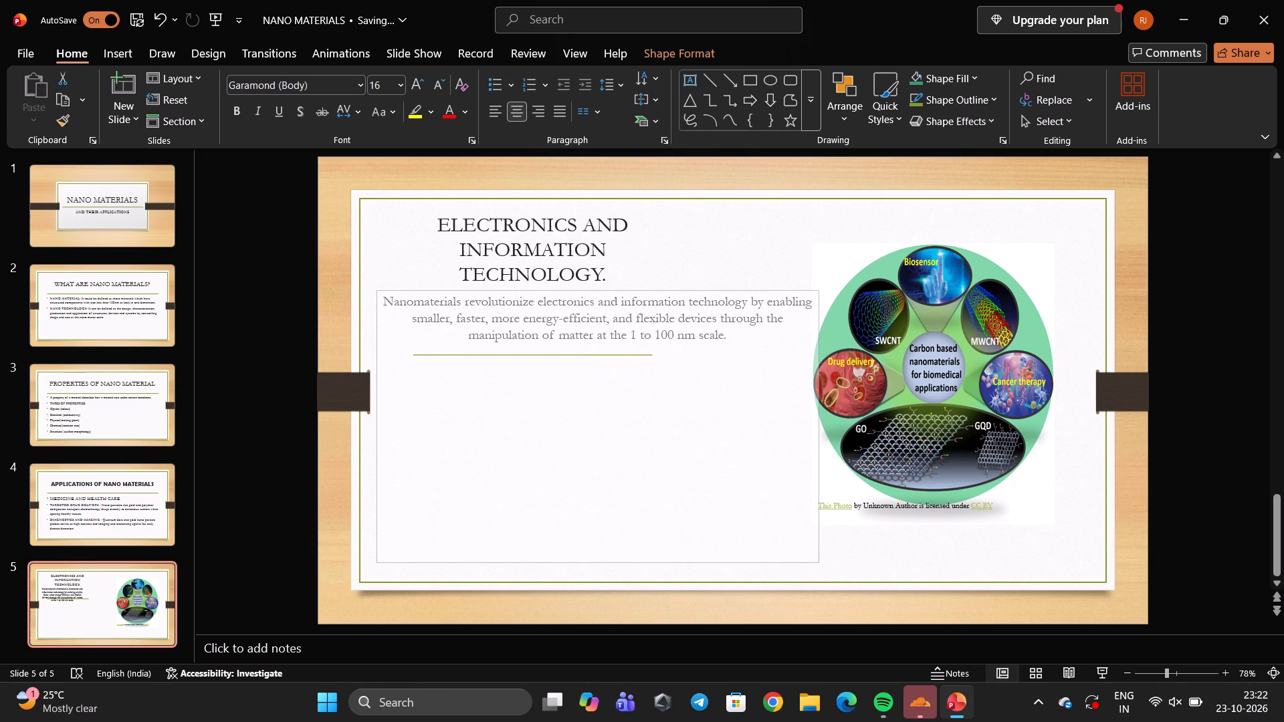
drag(819, 446, 805, 446)
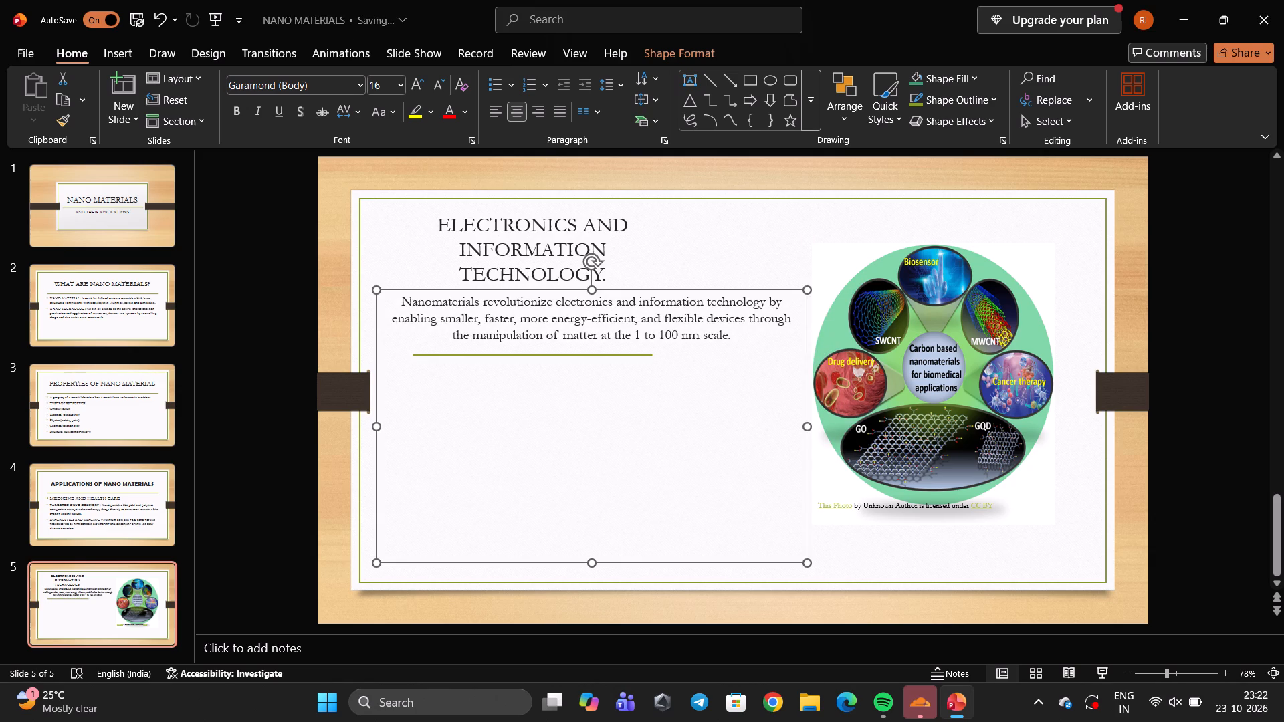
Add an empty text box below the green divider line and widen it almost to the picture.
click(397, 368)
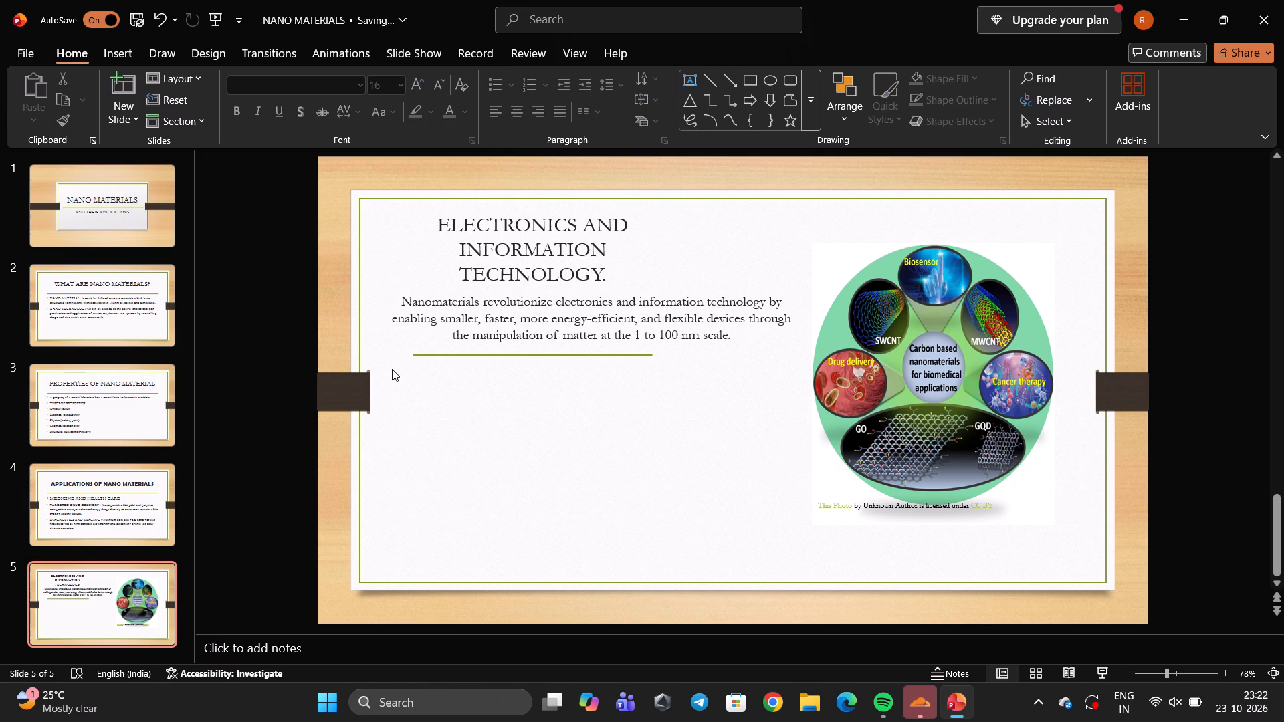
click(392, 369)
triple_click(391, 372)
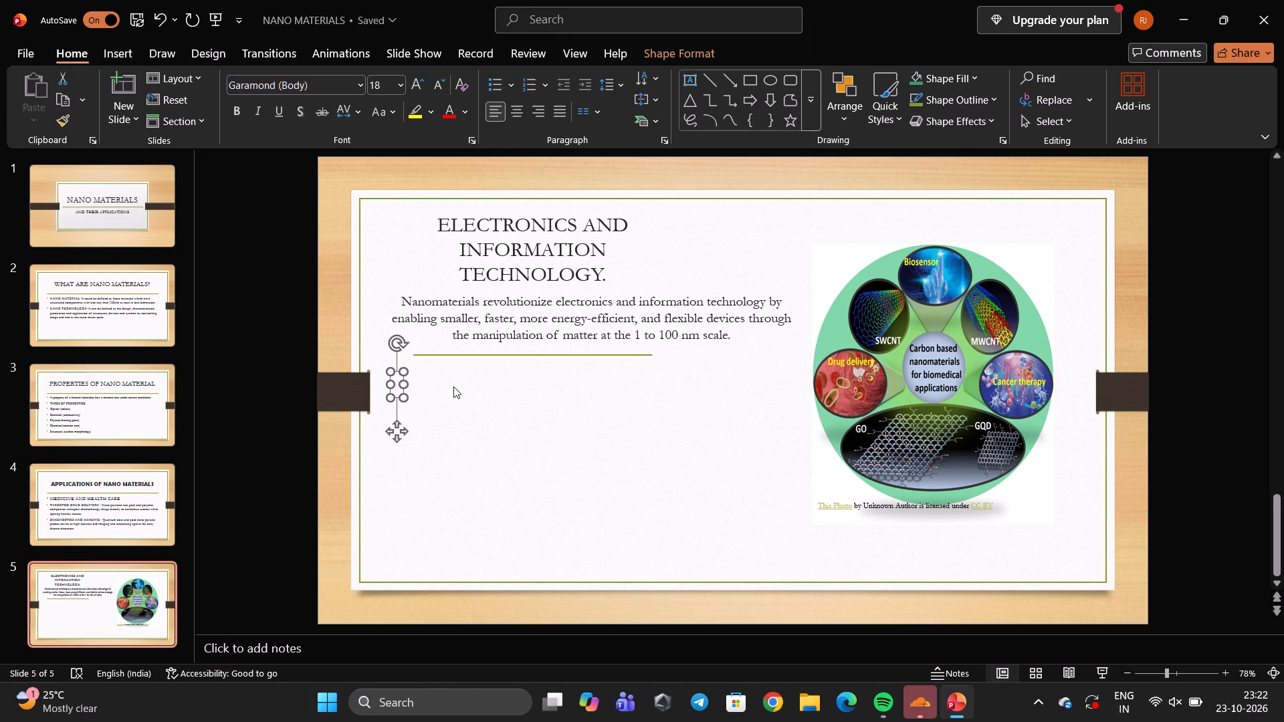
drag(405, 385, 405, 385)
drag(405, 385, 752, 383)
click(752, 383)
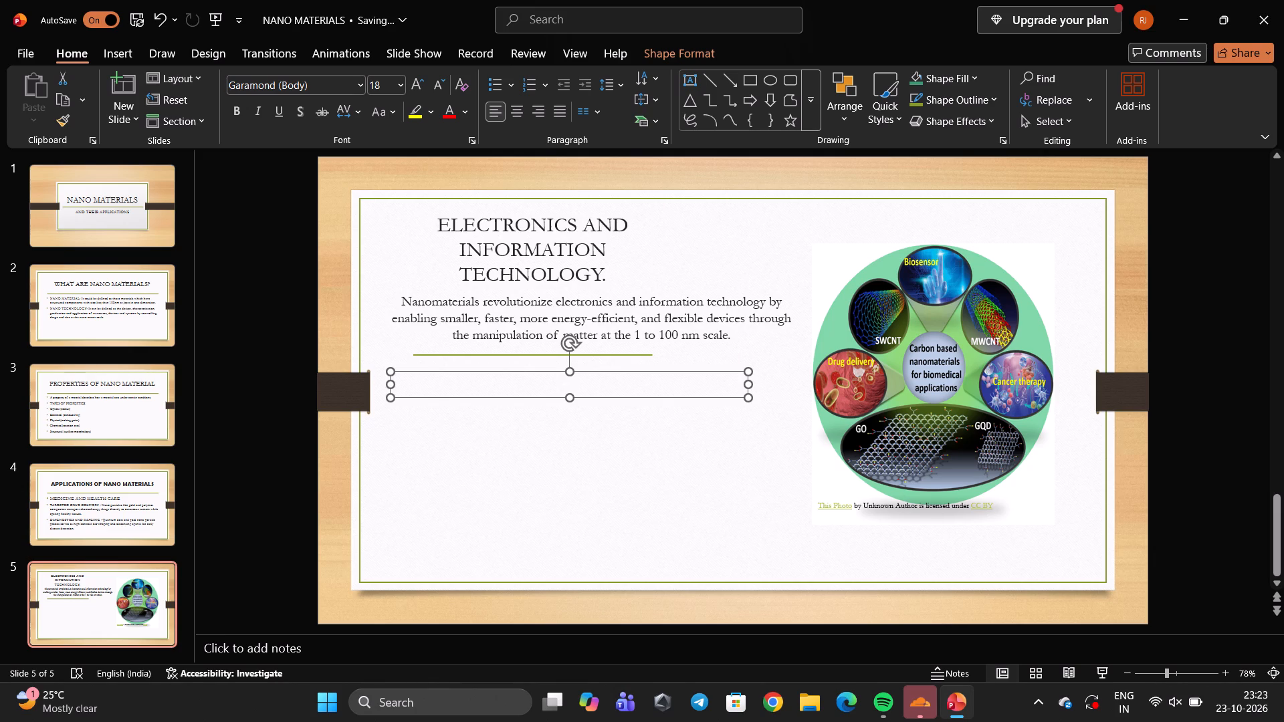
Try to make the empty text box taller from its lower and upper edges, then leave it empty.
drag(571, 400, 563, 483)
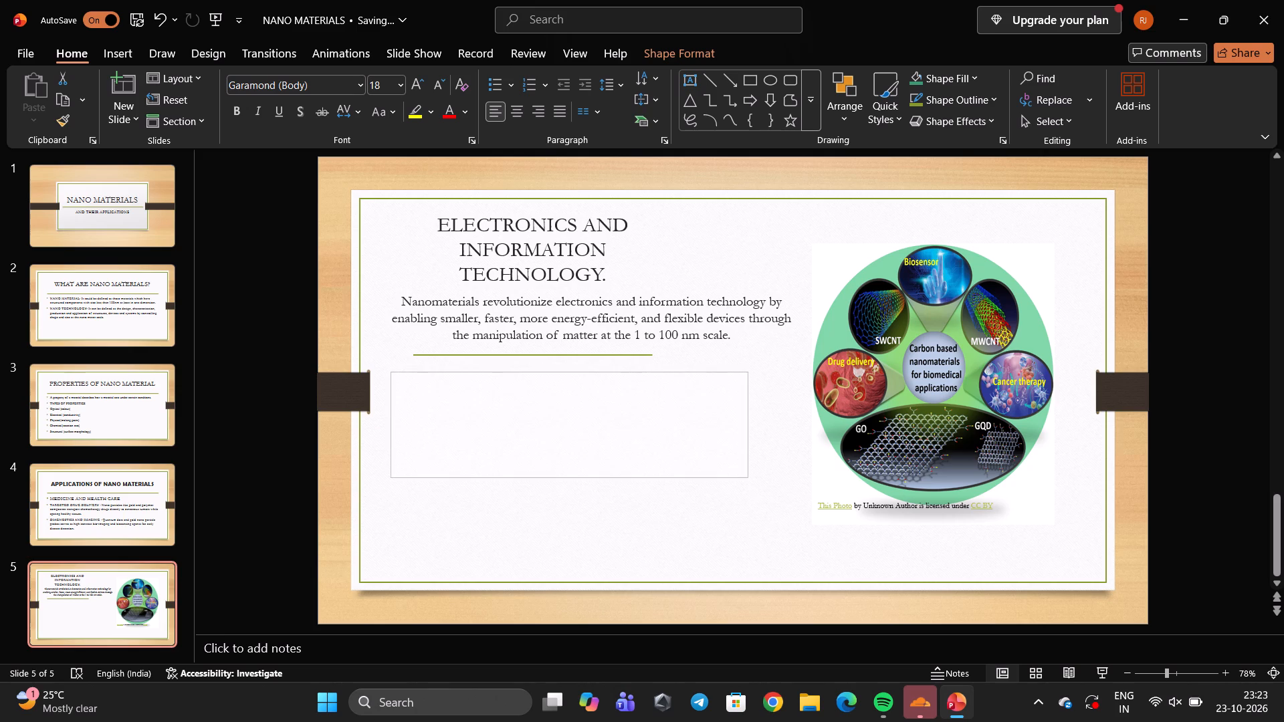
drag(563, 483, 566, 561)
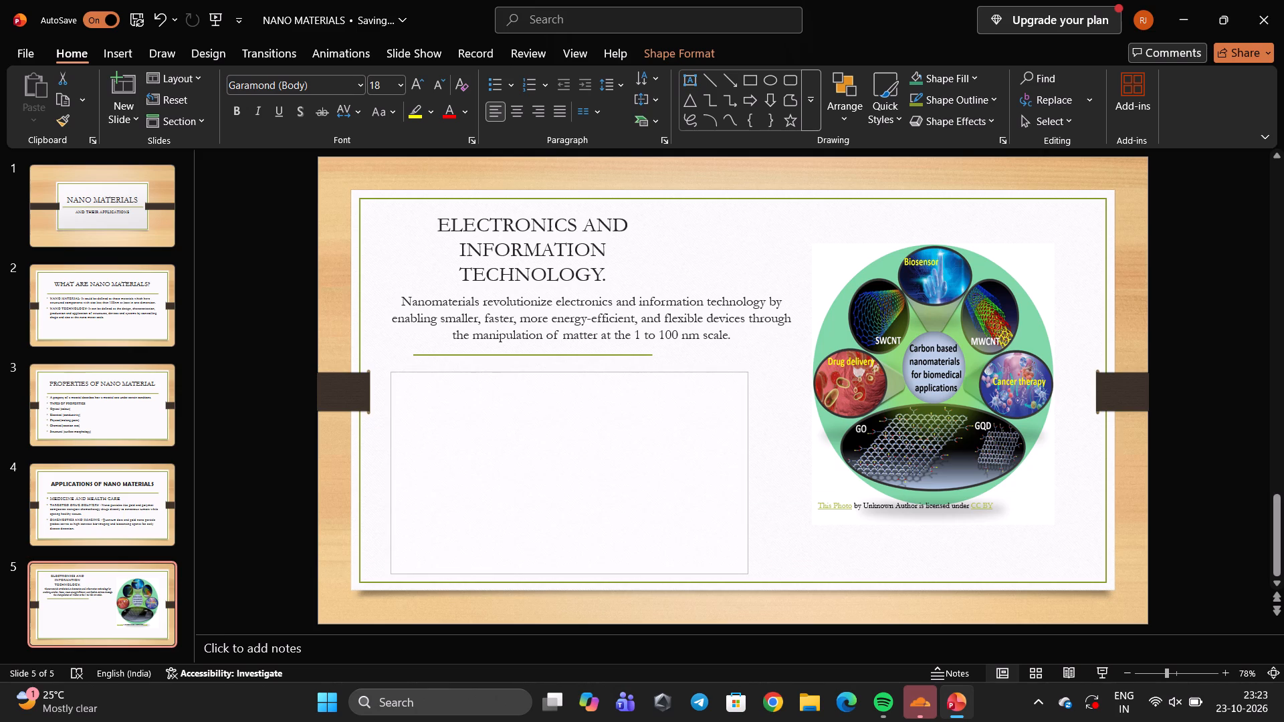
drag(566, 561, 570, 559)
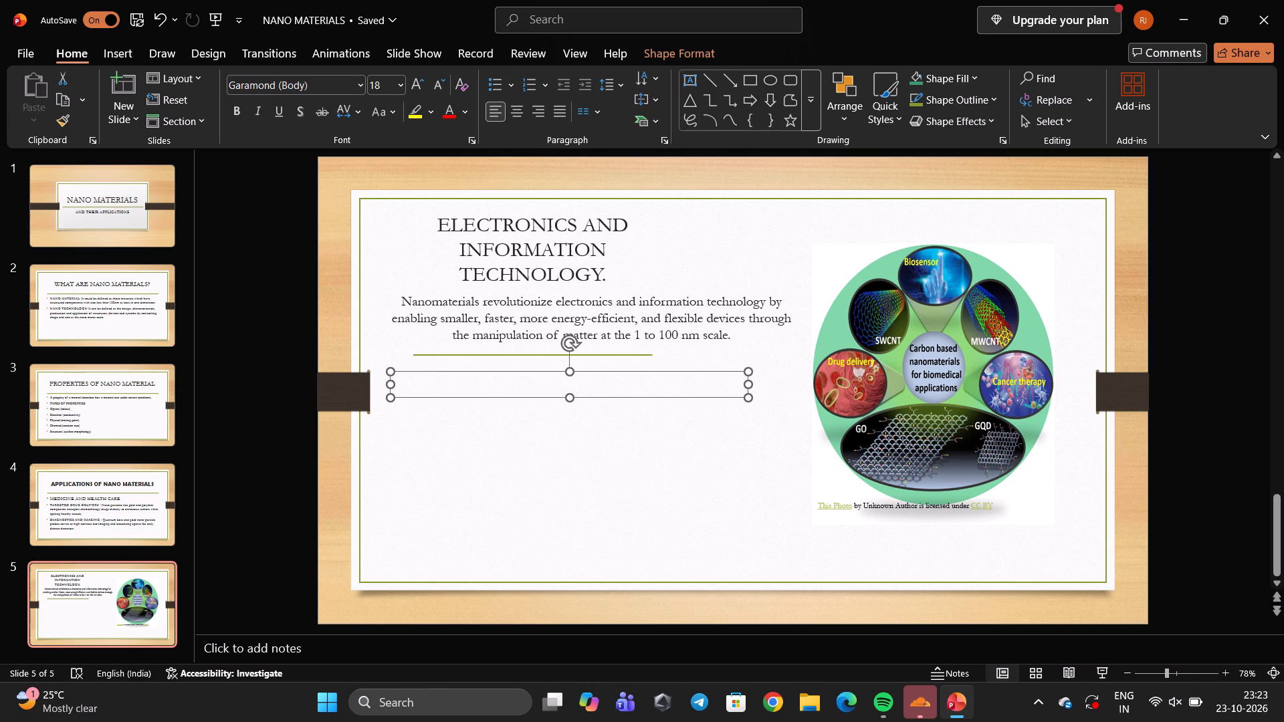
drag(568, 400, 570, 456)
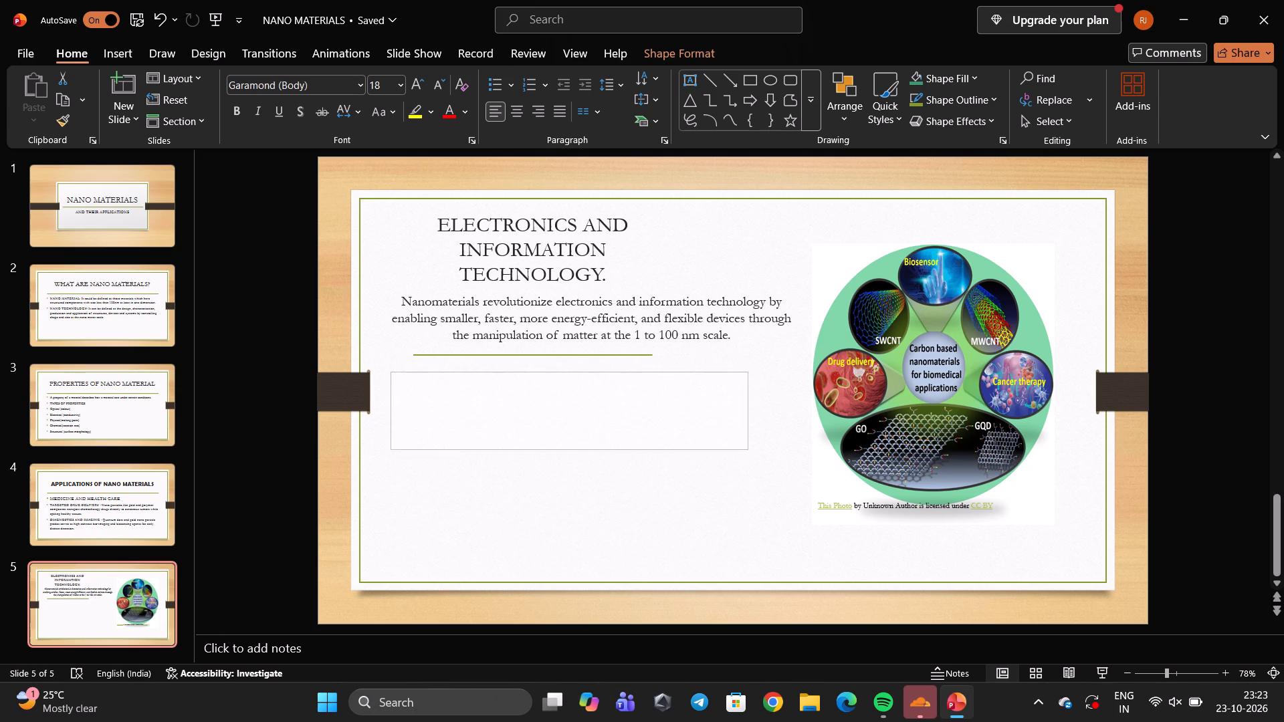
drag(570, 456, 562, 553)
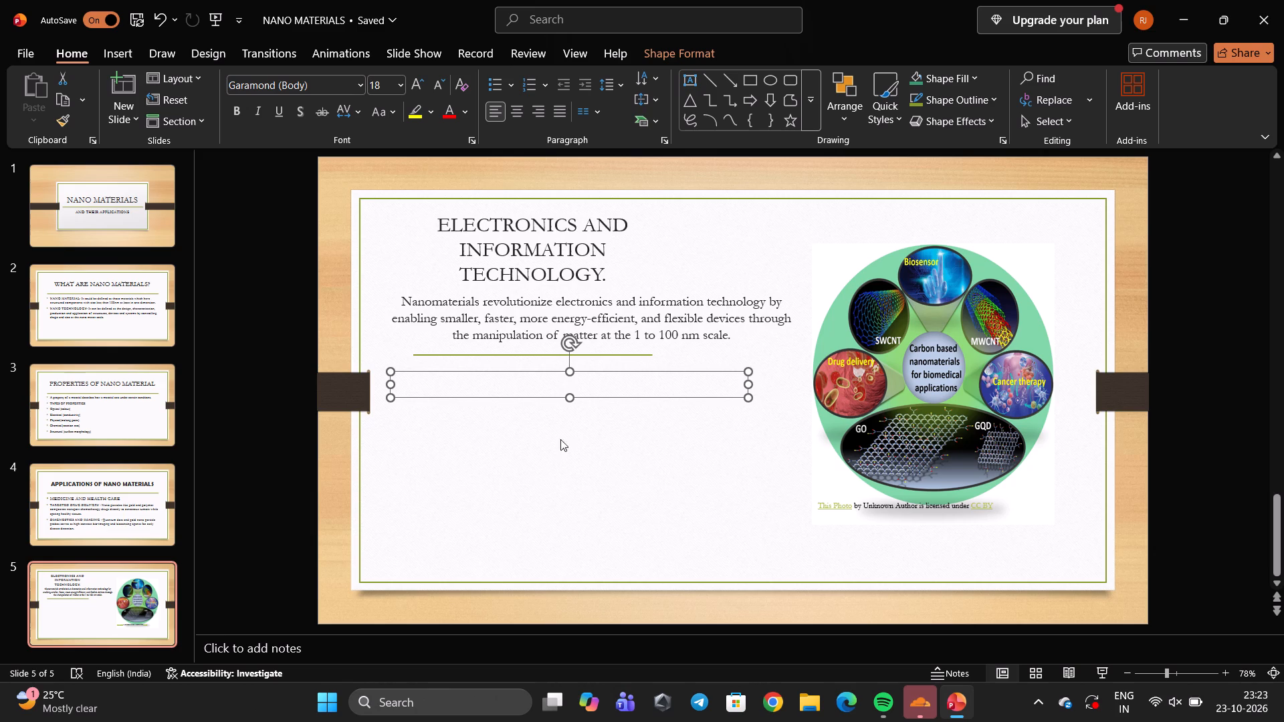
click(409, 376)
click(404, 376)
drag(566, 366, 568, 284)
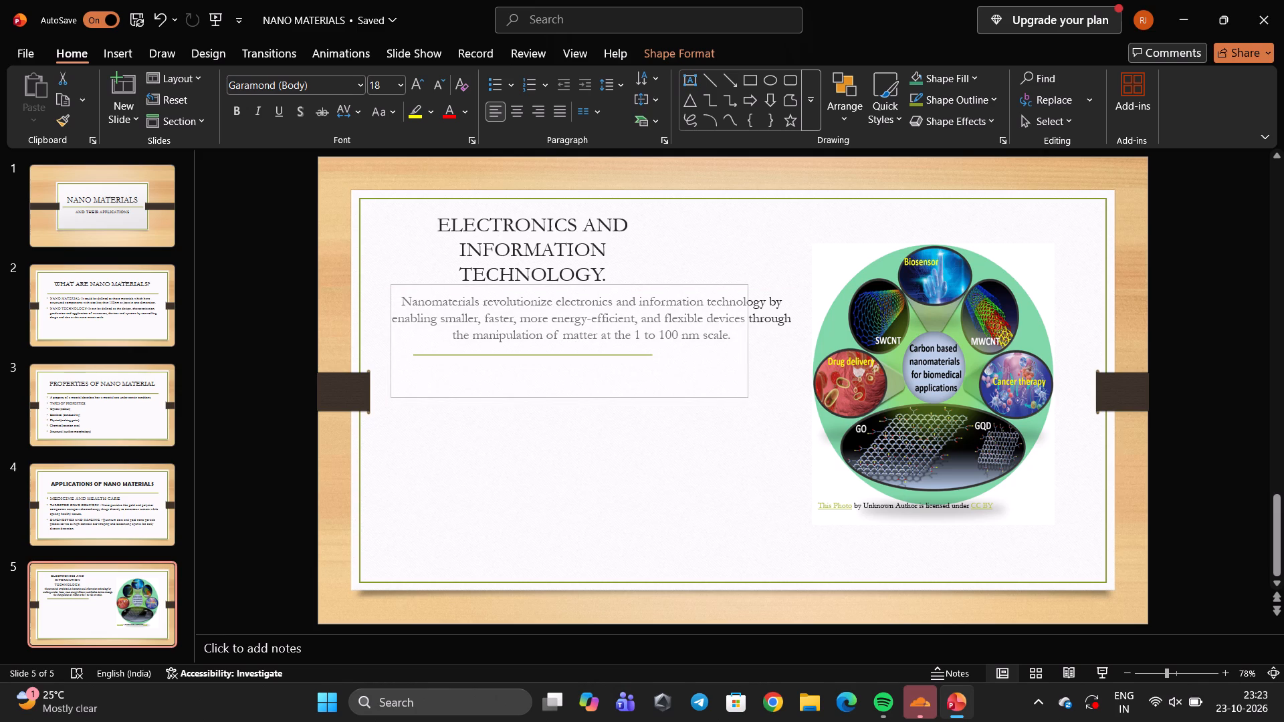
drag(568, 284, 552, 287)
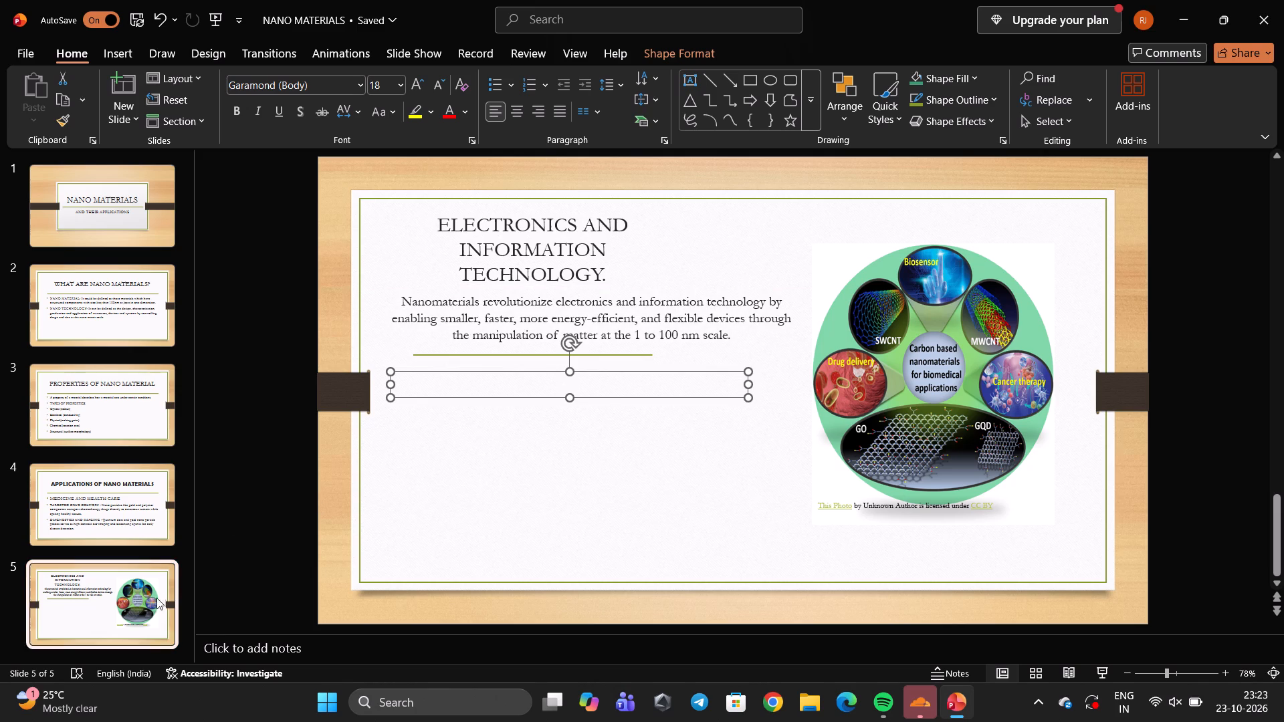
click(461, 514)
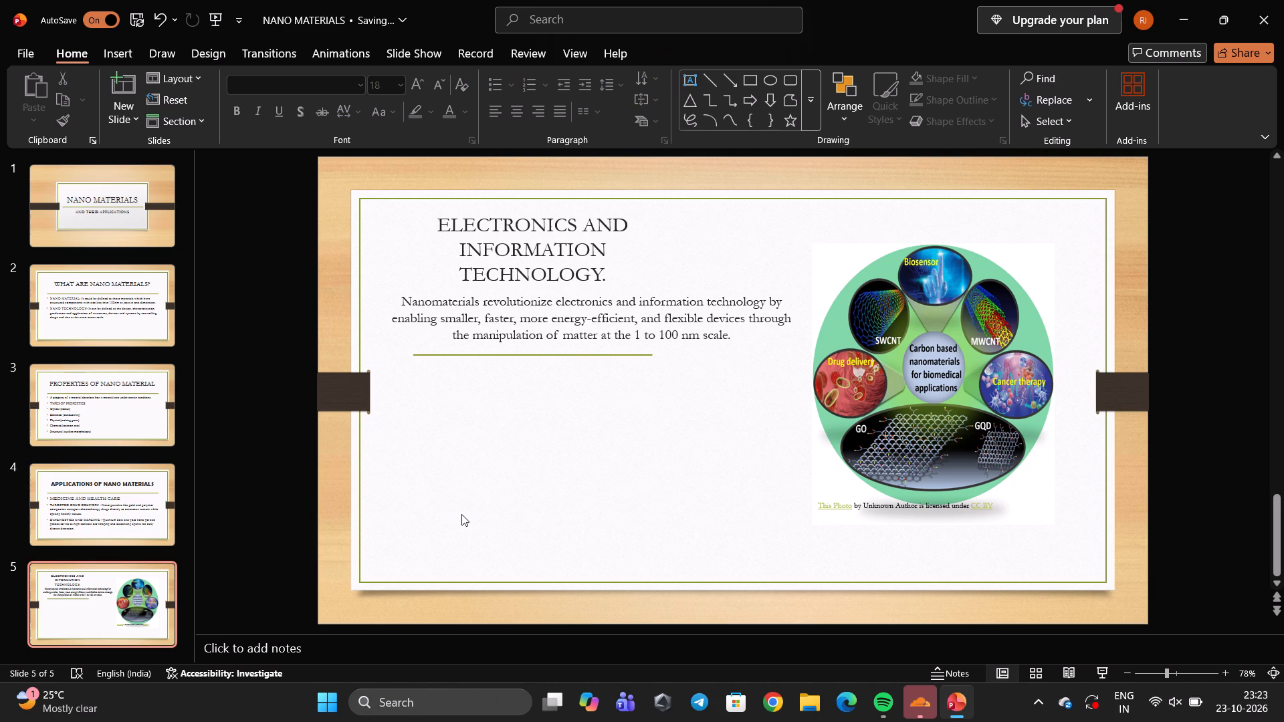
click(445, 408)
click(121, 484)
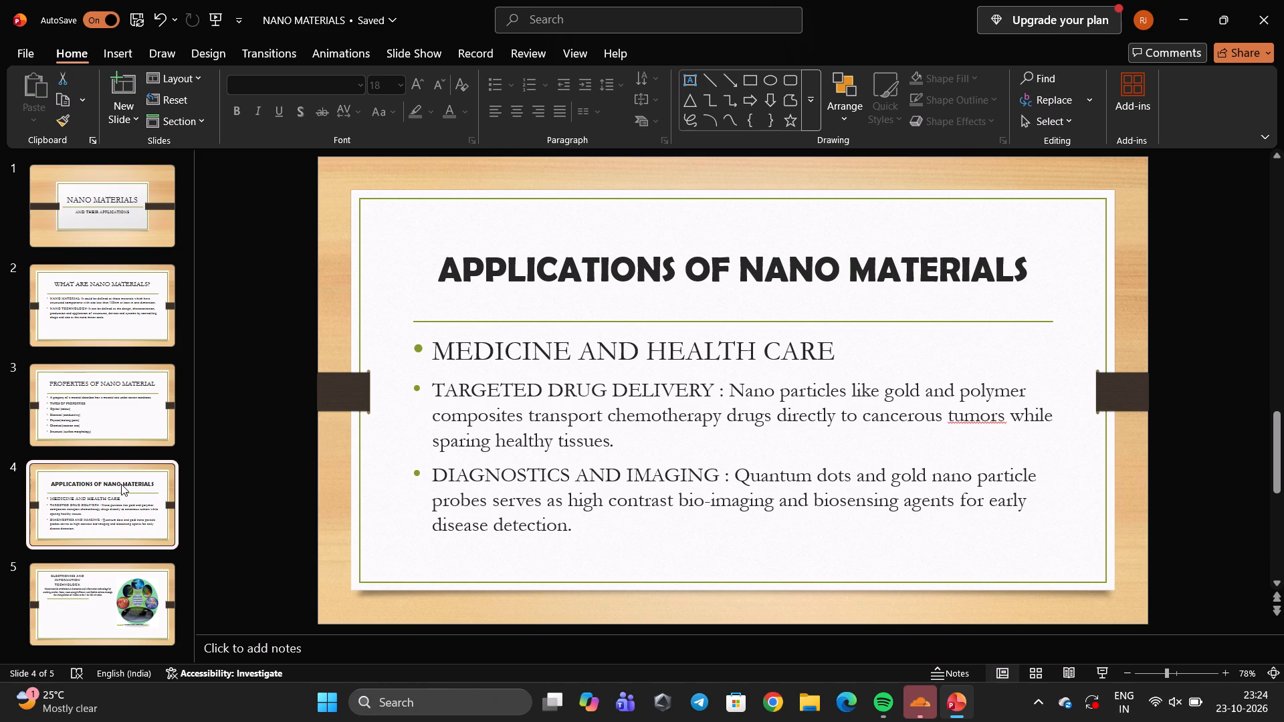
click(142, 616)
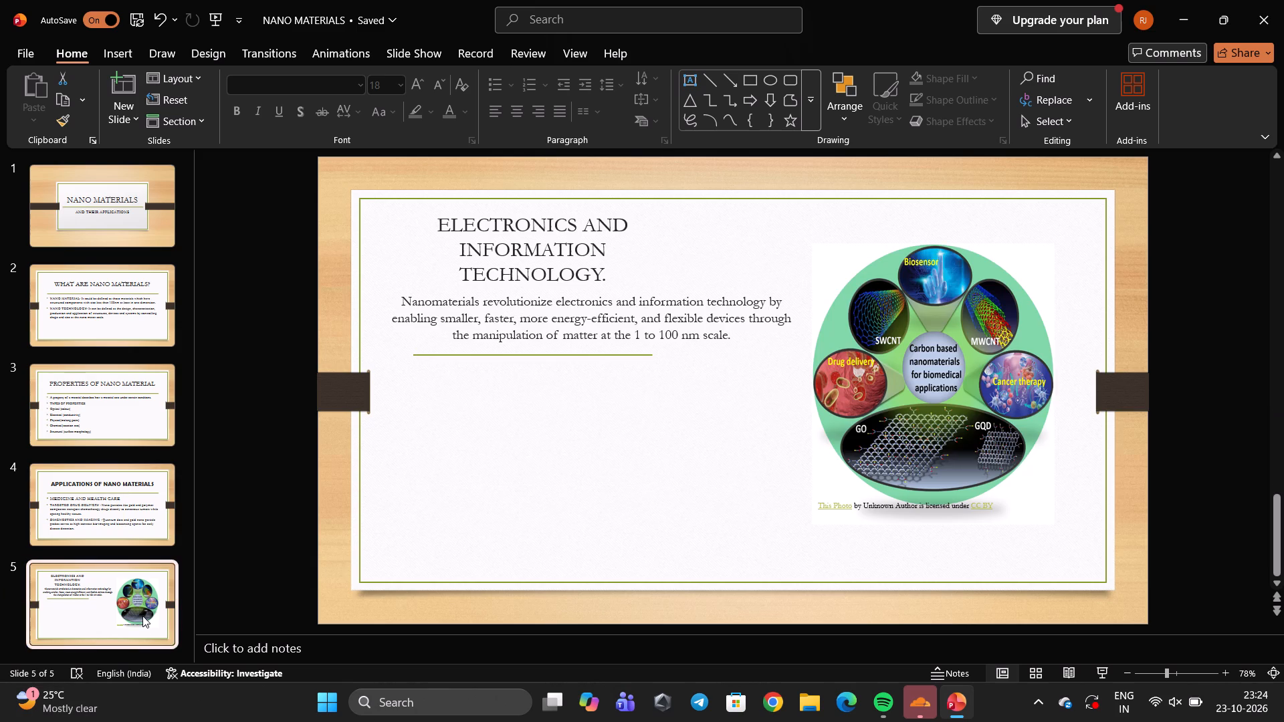
Add two blank lines after the body text sentence ending "1 to 100 nm scale." on slide 5.
click(542, 329)
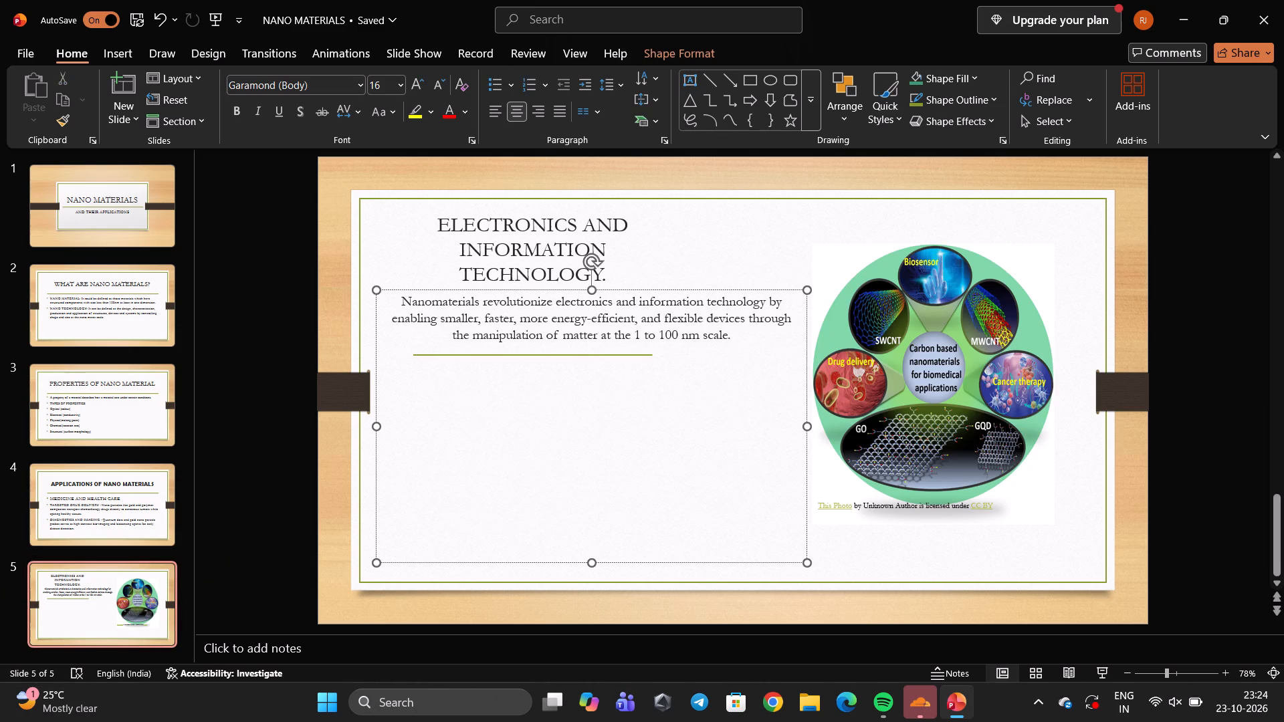
click(401, 382)
click(730, 340)
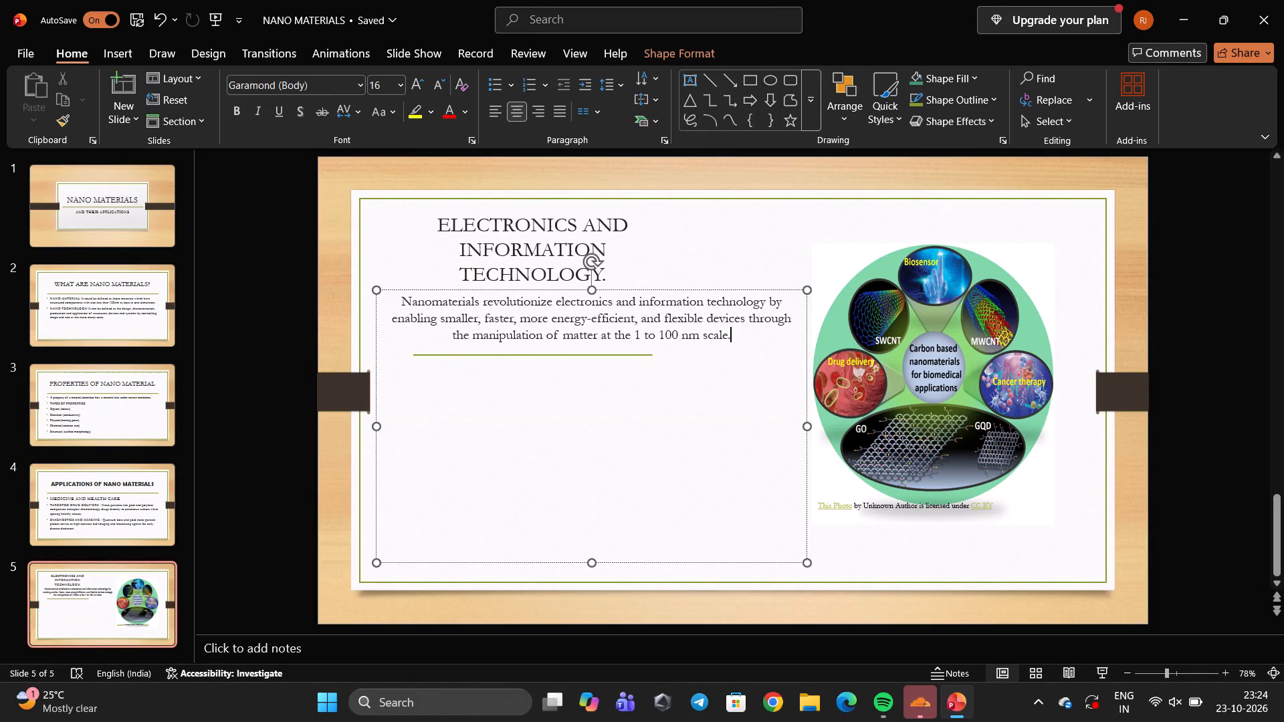
key(Return)
key(Return)
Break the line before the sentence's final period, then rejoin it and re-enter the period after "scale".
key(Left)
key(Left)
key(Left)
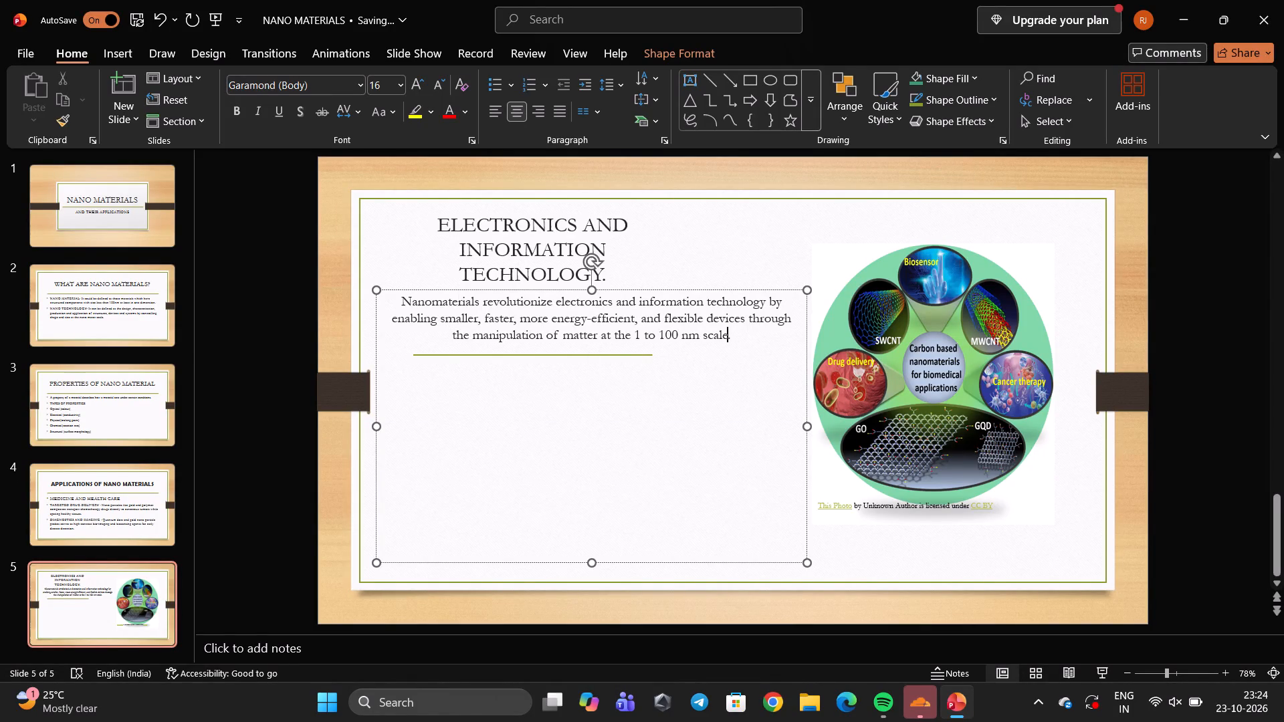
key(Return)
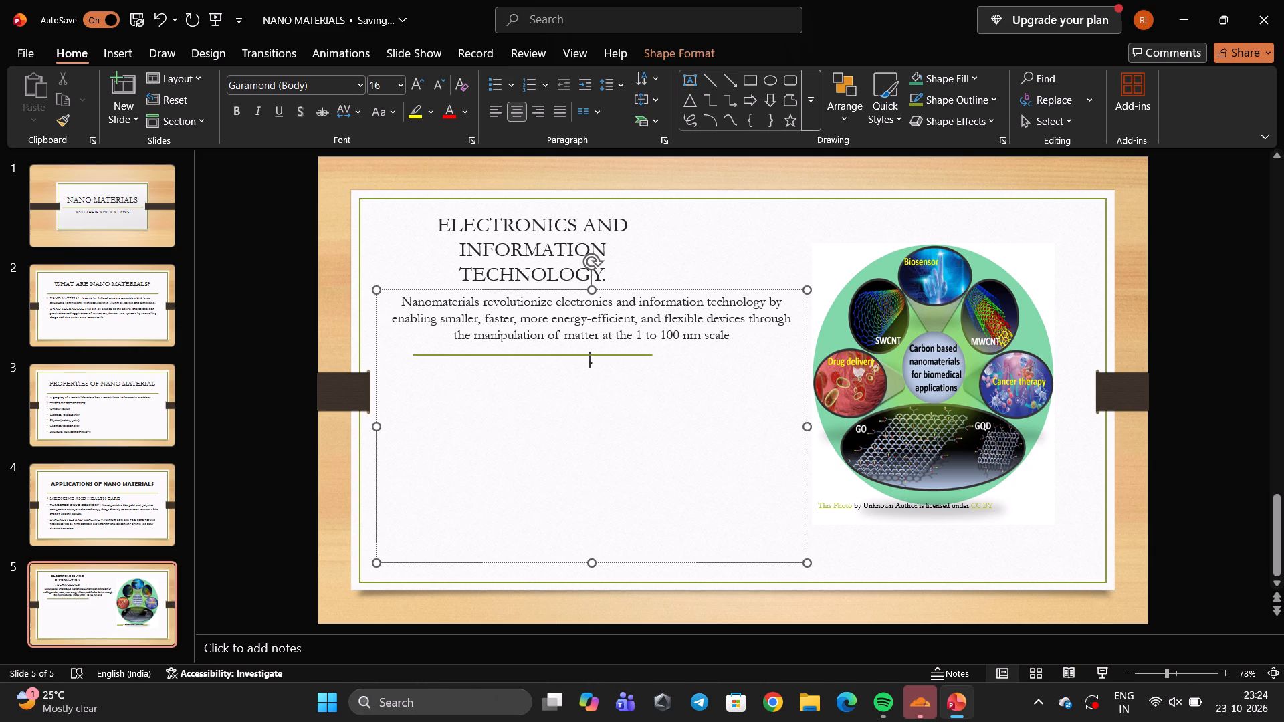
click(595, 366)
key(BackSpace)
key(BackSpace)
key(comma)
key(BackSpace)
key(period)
Insert three more blank lines below the body text sentence and place the cursor on the first blank line under it.
key(Return)
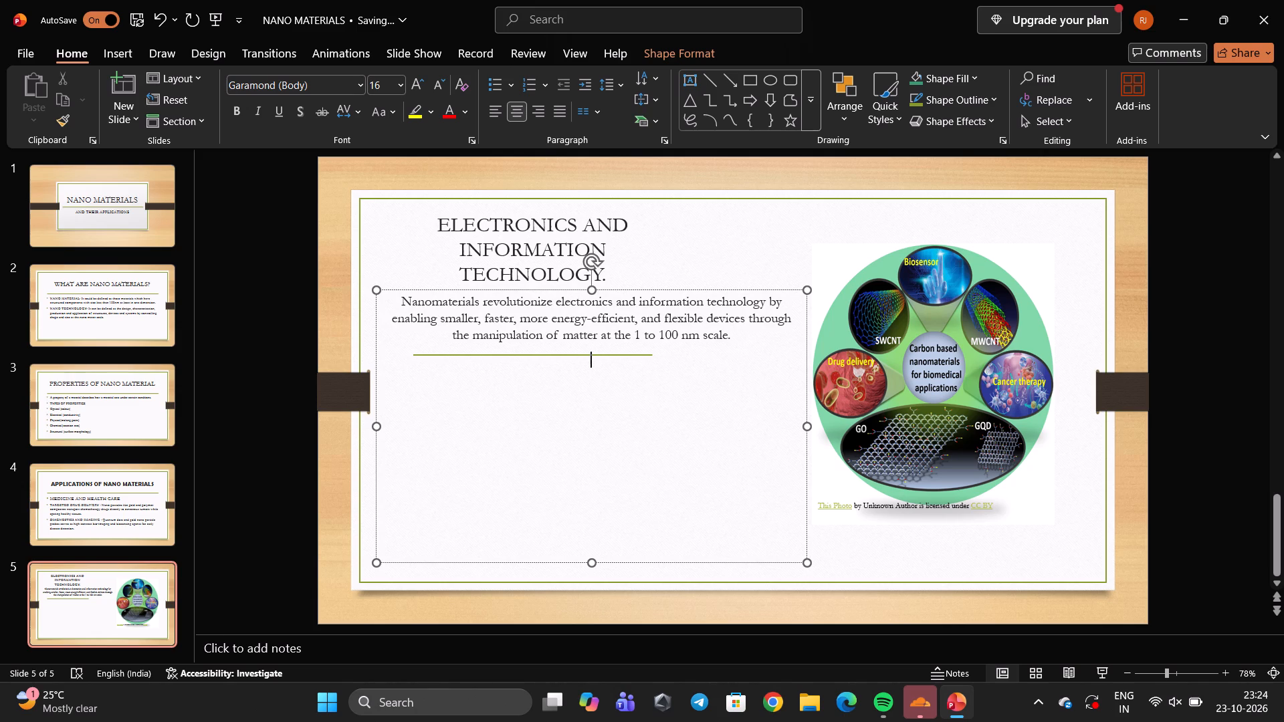
key(Return)
key(Left)
key(Return)
key(Right)
key(Right)
key(Right)
key(Left)
key(Left)
key(Left)
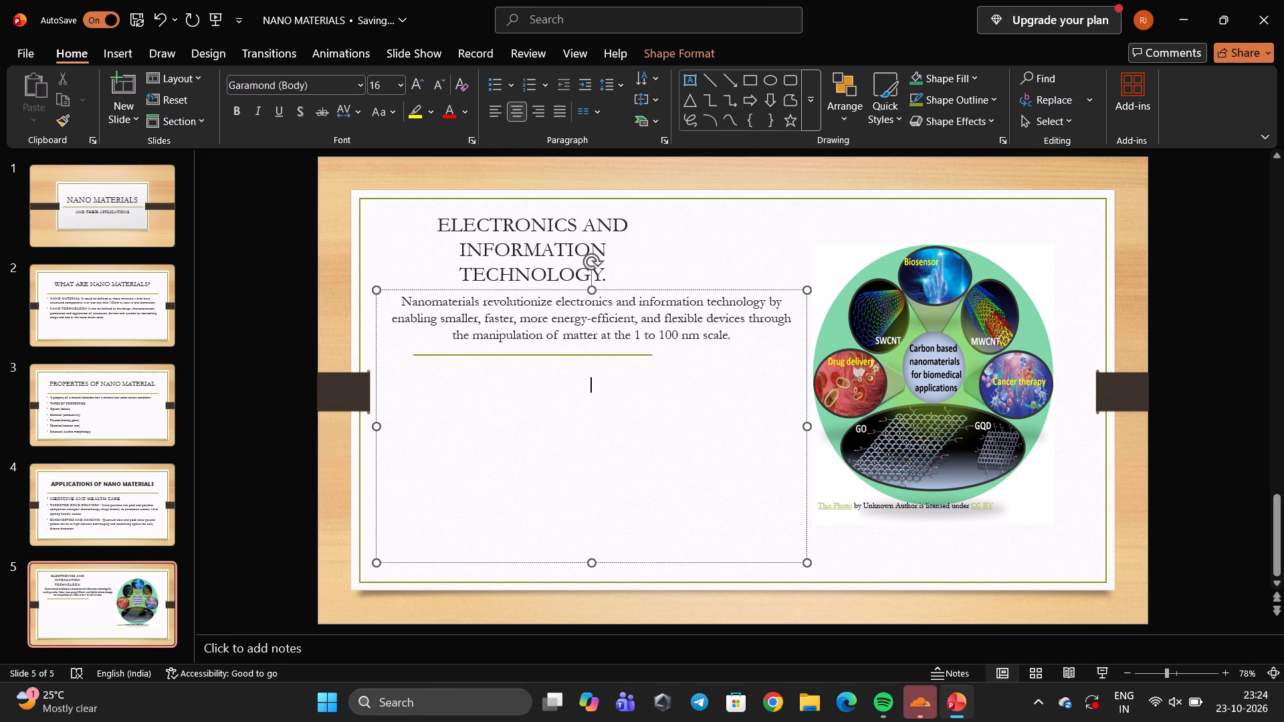
key(Left)
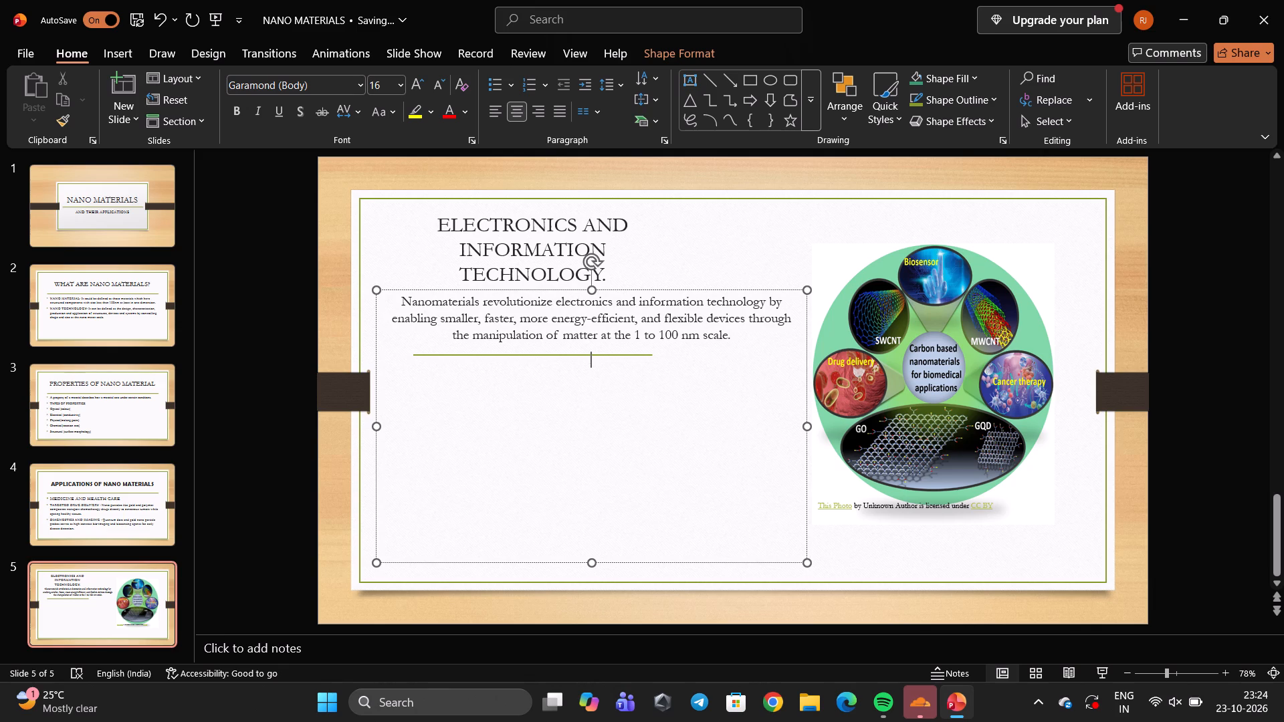
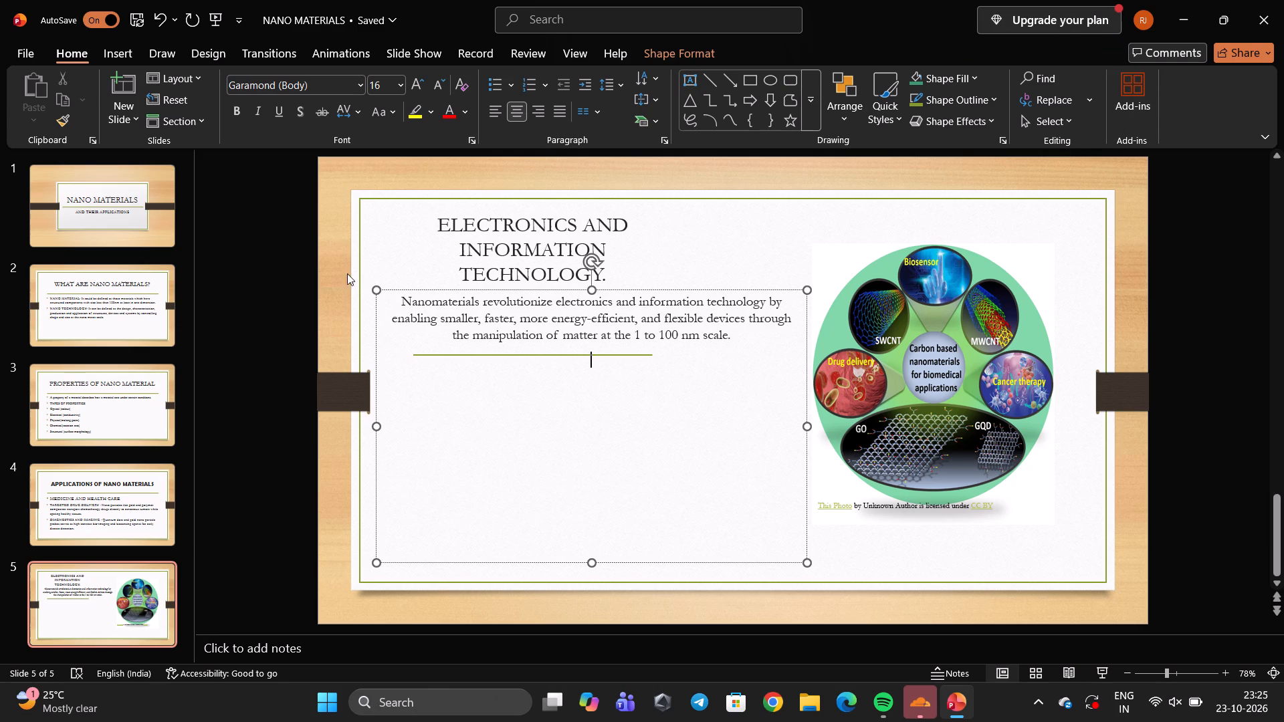
Add a new slide with the Picture with Caption layout after slide 5, leaving its picture placeholder empty.
click(132, 121)
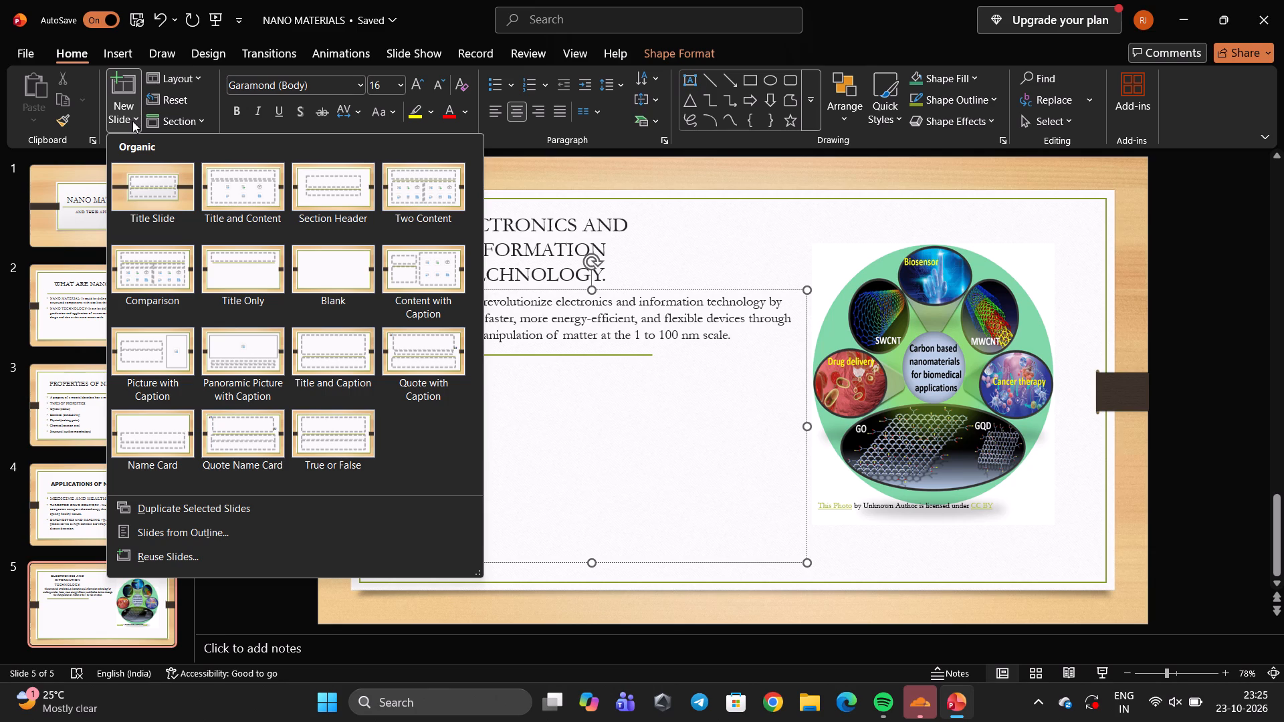
click(155, 333)
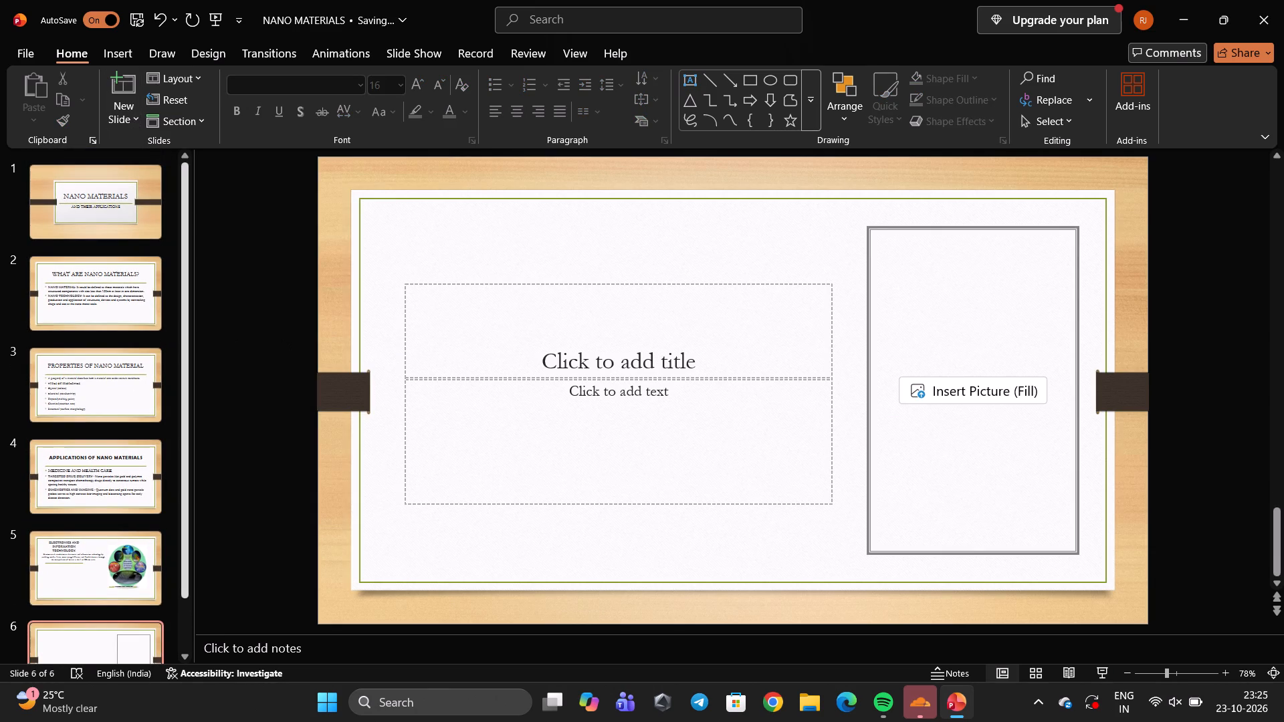
click(946, 385)
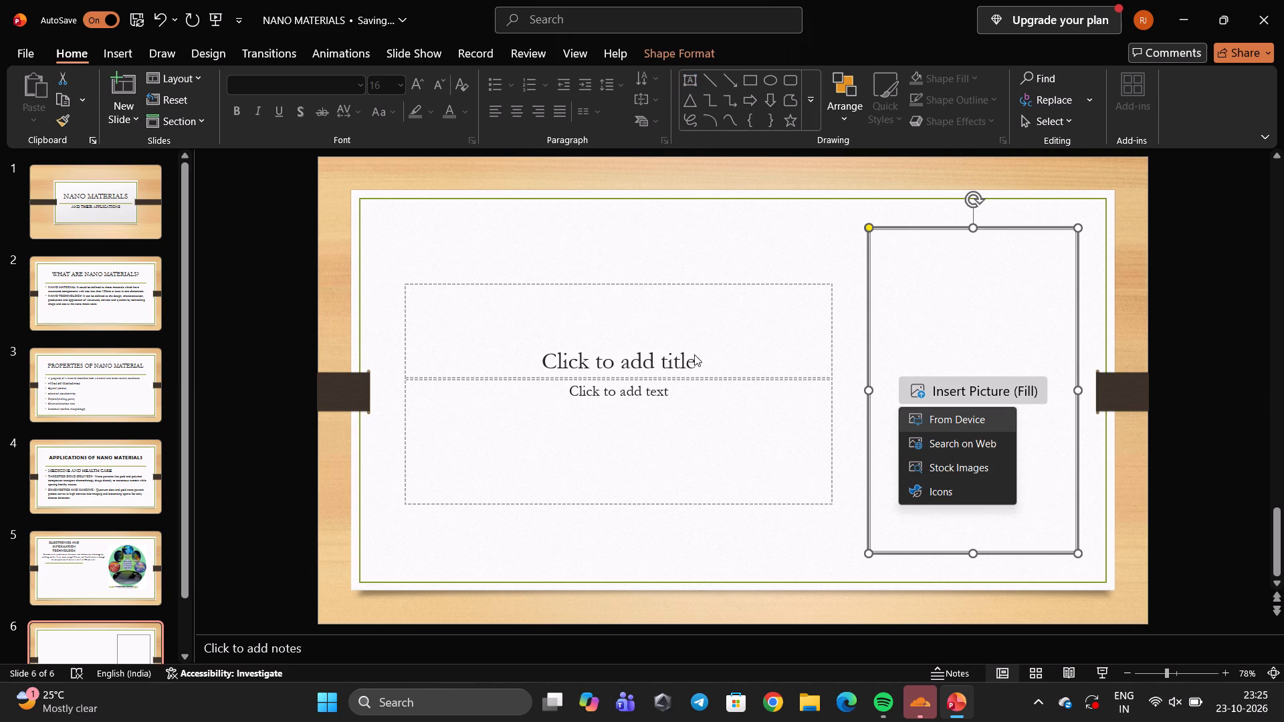
click(635, 225)
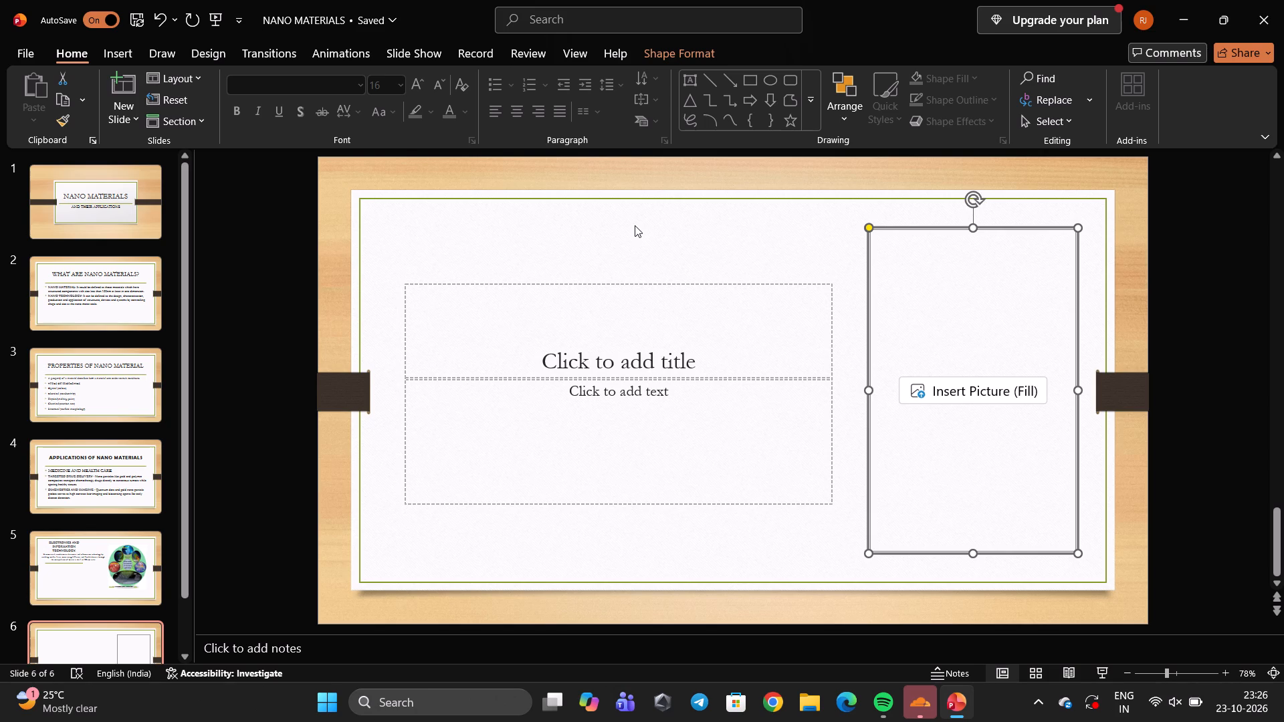
Return to slide 5 and enter the heading "HIGH DENSITY DATA STORAGE :" on a blank line of the body text below the green line.
click(90, 576)
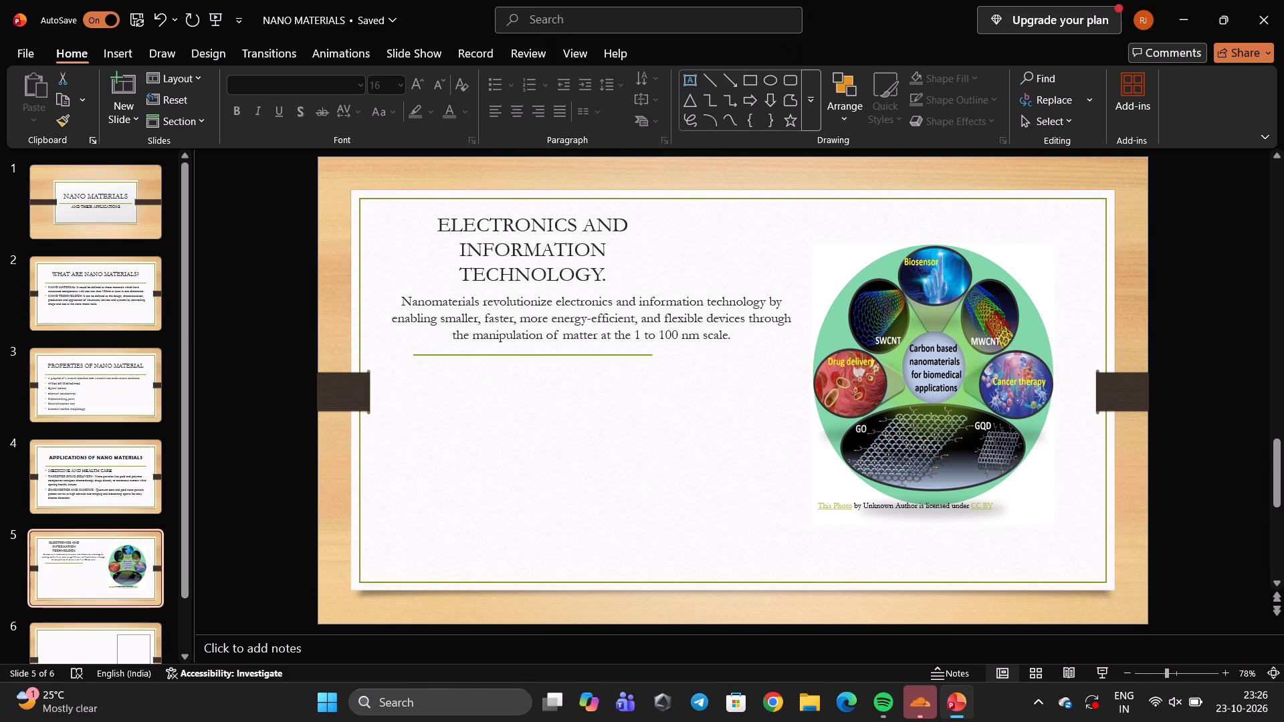
click(456, 402)
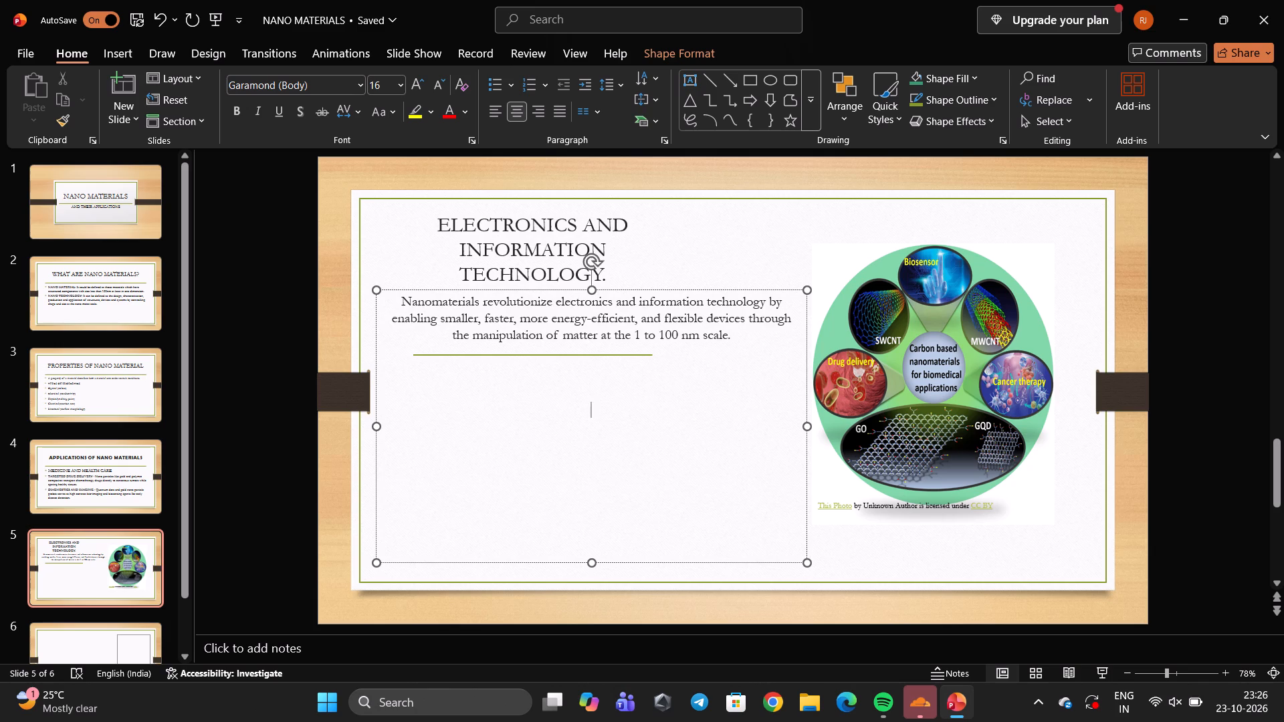
text(HIG)
text(H DENSITY)
key(space)
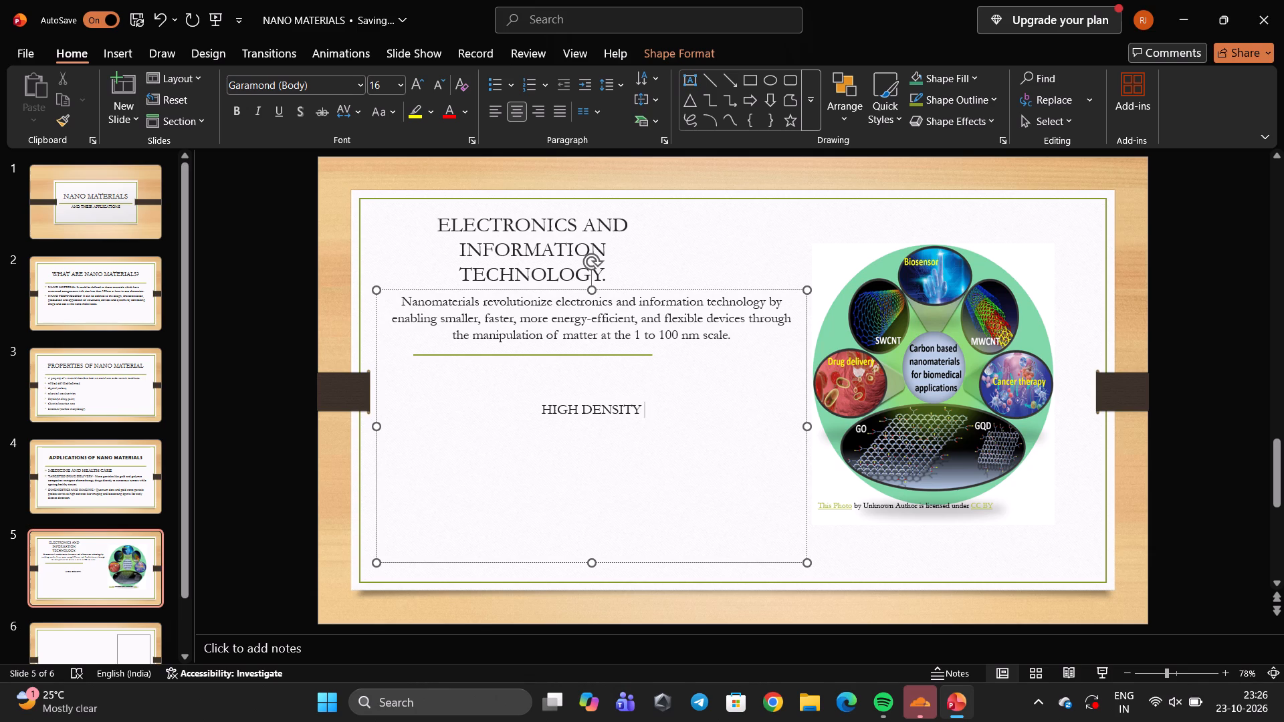
text(DATA STORAGE)
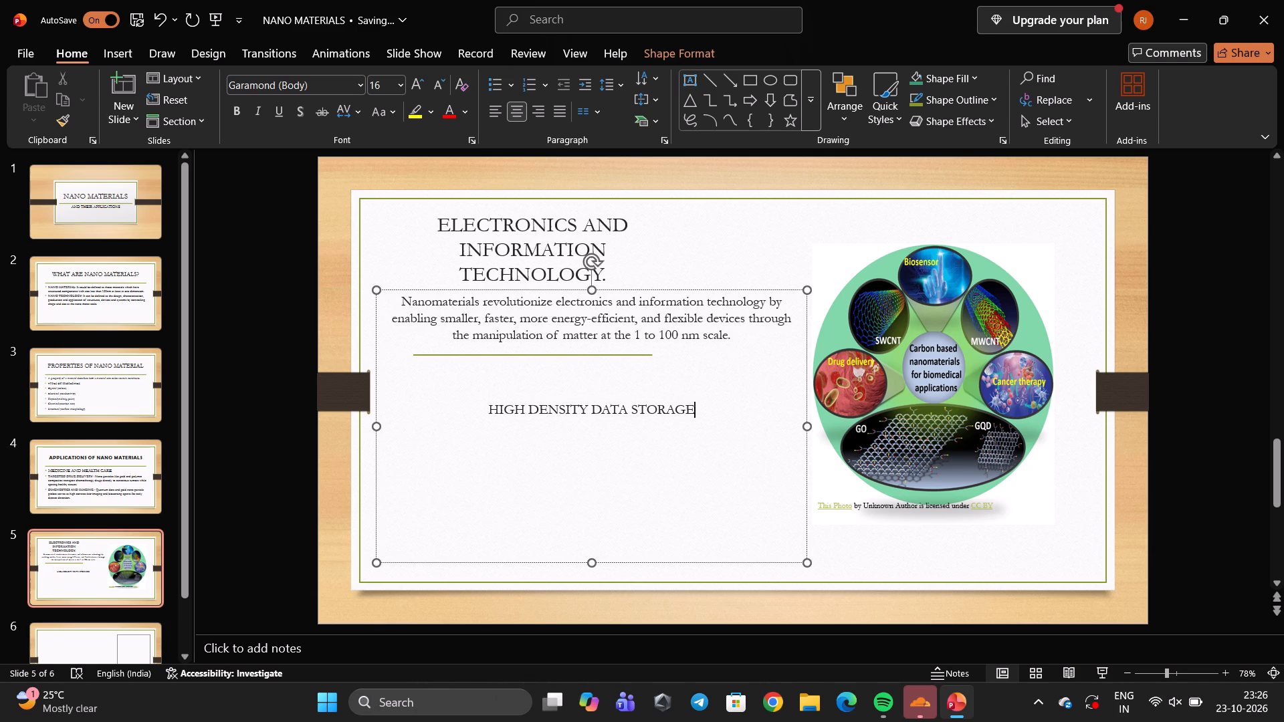
key(space)
key(shift+colon)
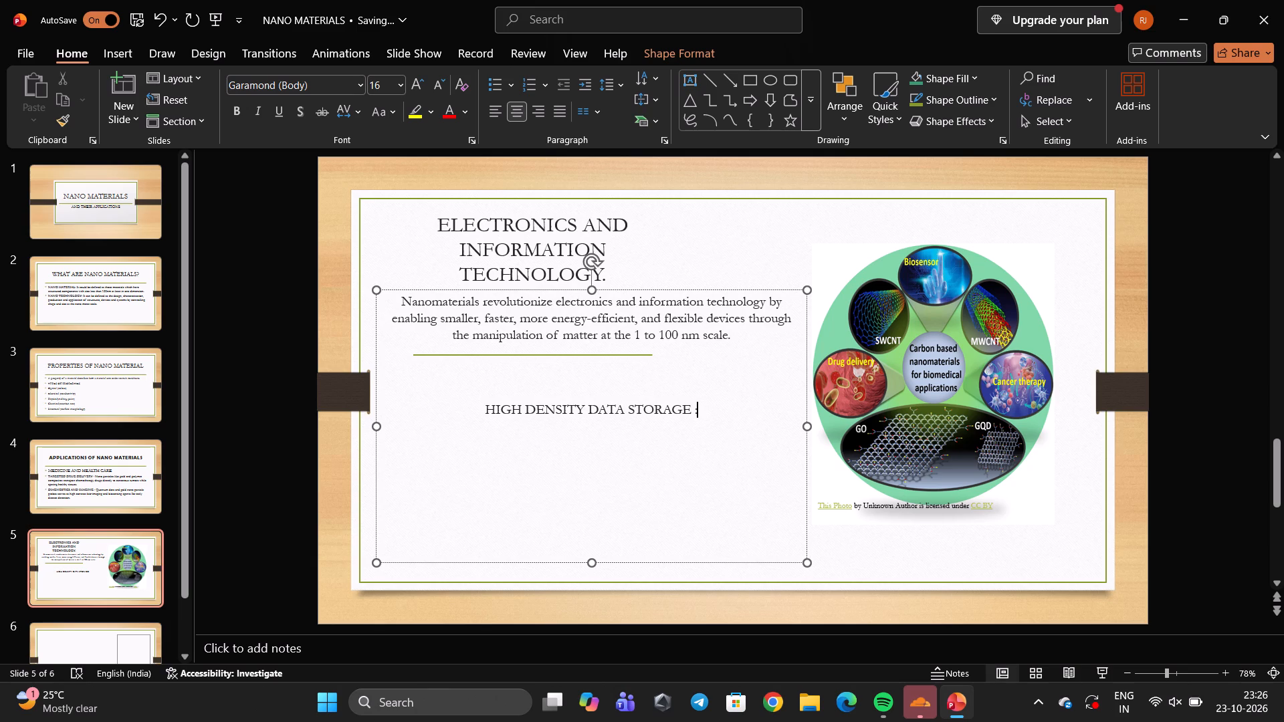
Move the "HIGH DENSITY DATA STORAGE :" heading up to the blank line just above it.
drag(482, 409, 651, 434)
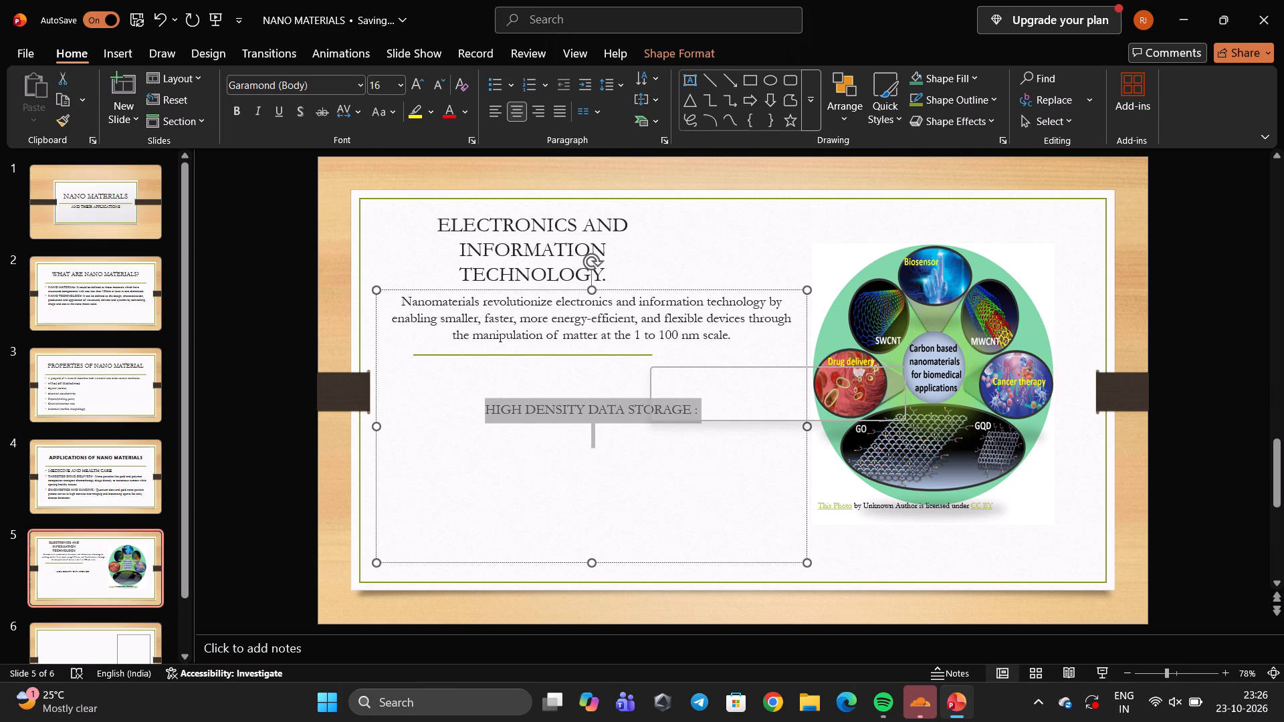
key(ctrl+c)
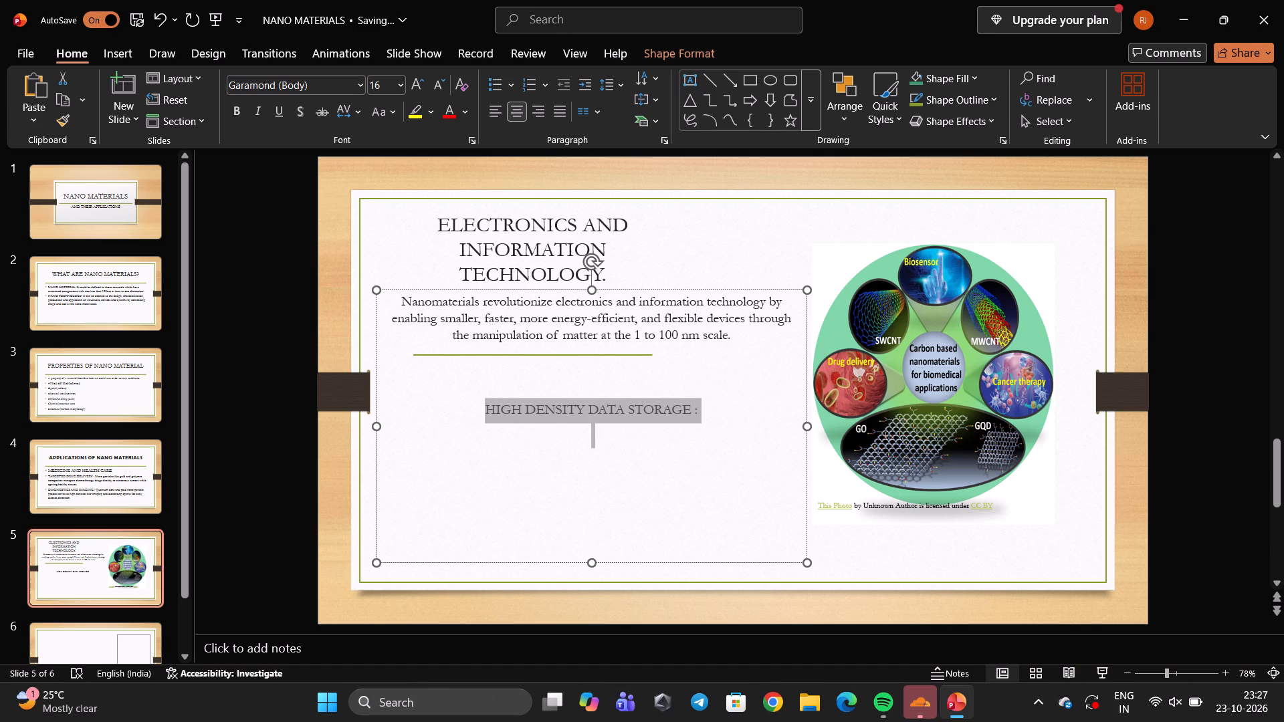
key(BackSpace)
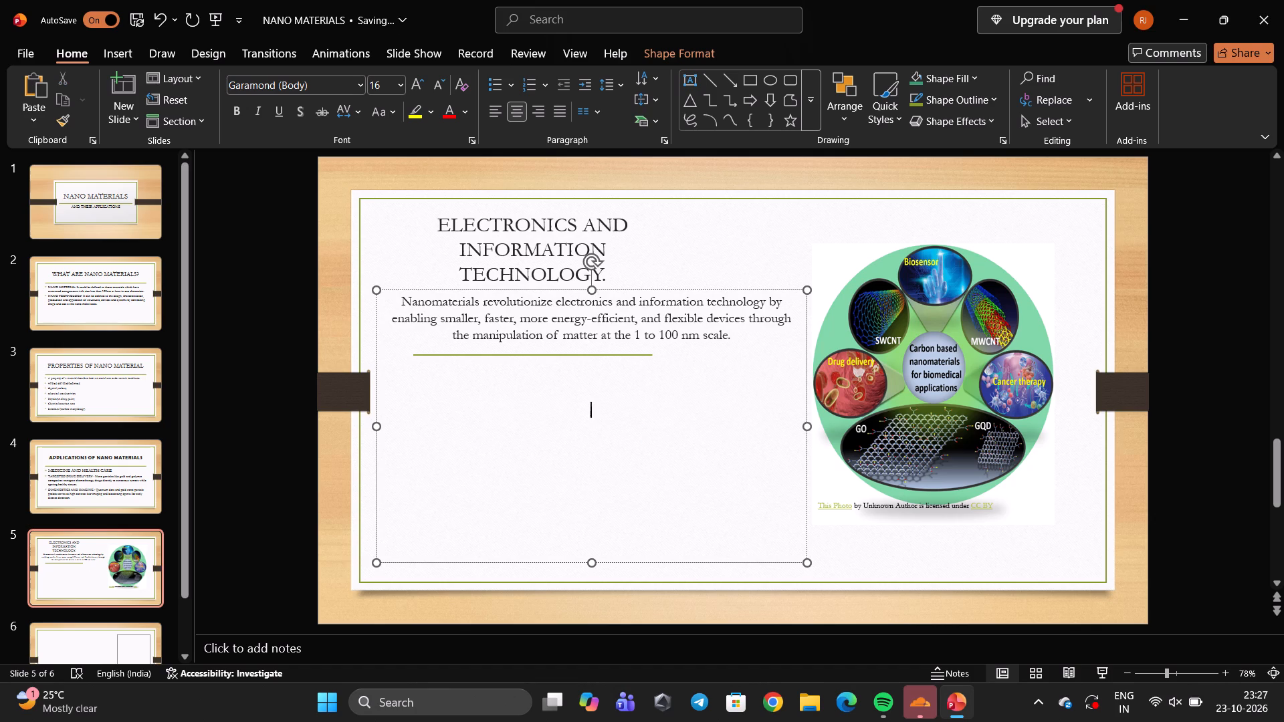
click(404, 378)
key(ctrl+v)
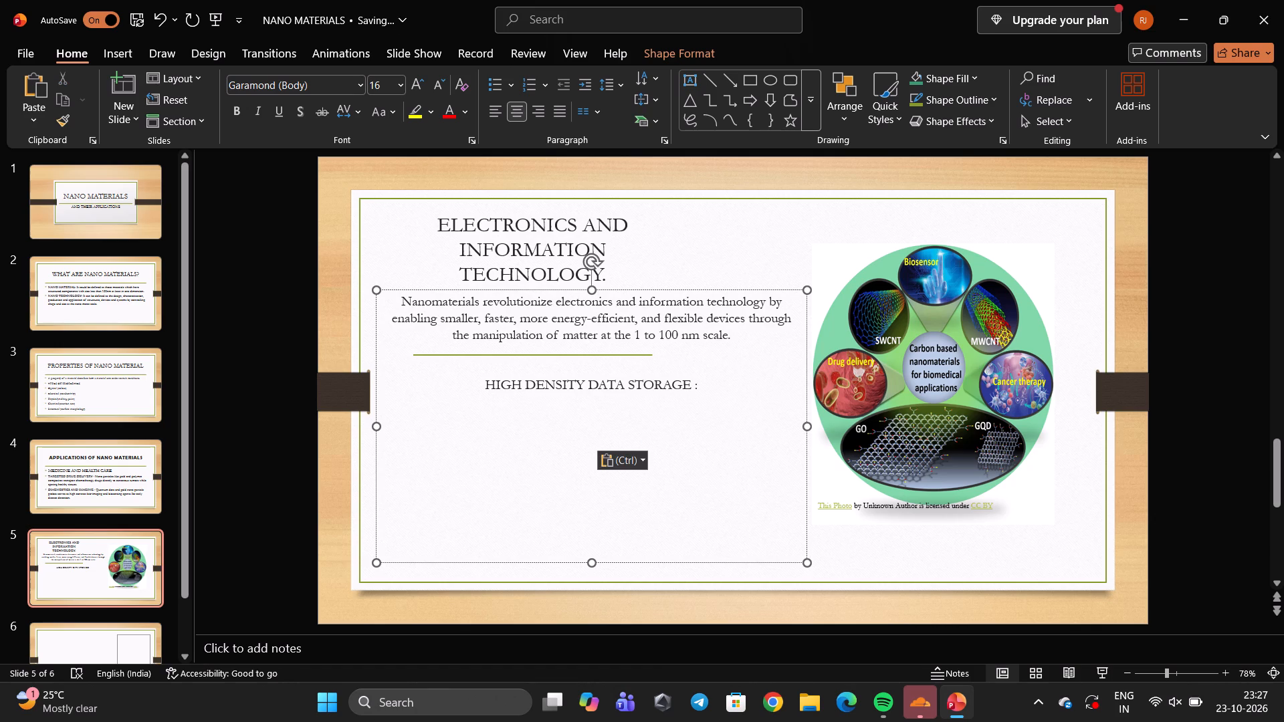
Start a new line under the heading with the text "Ferromagnetic nanowires, magnetic nanoparticles, and spintronics".
click(498, 397)
click(710, 392)
key(Return)
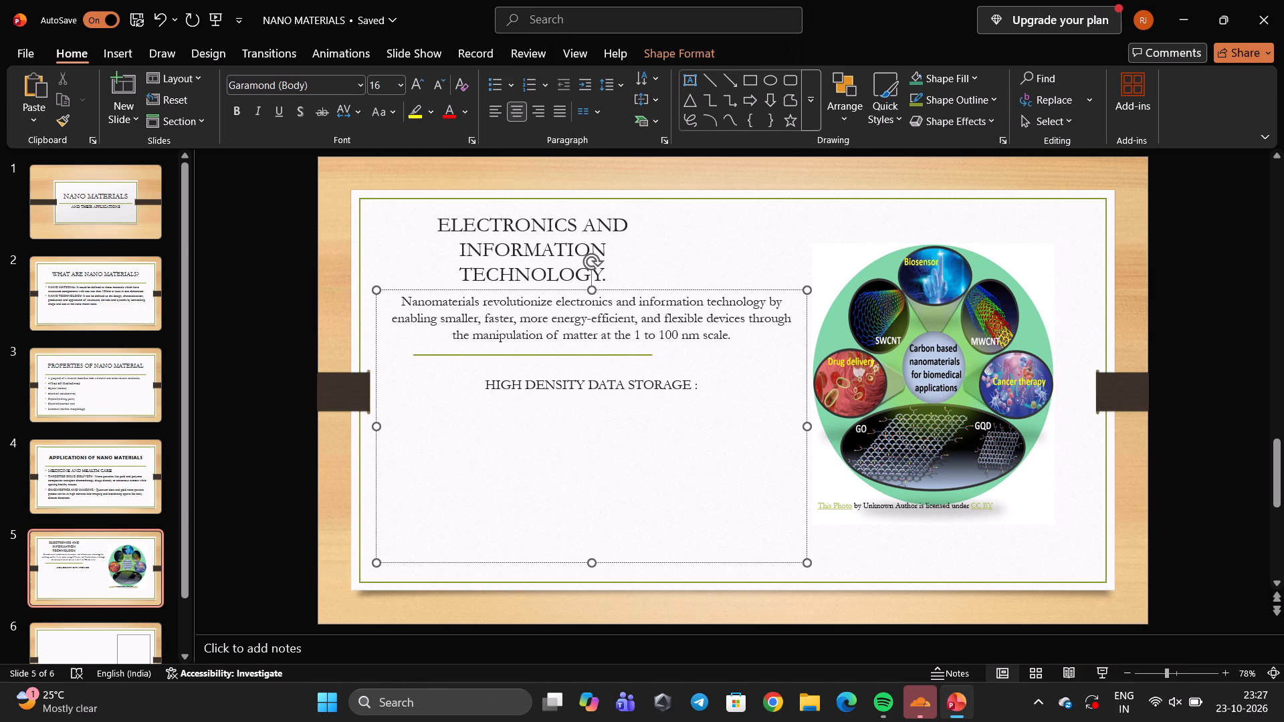
key(f)
text(erromagnetic)
key(space)
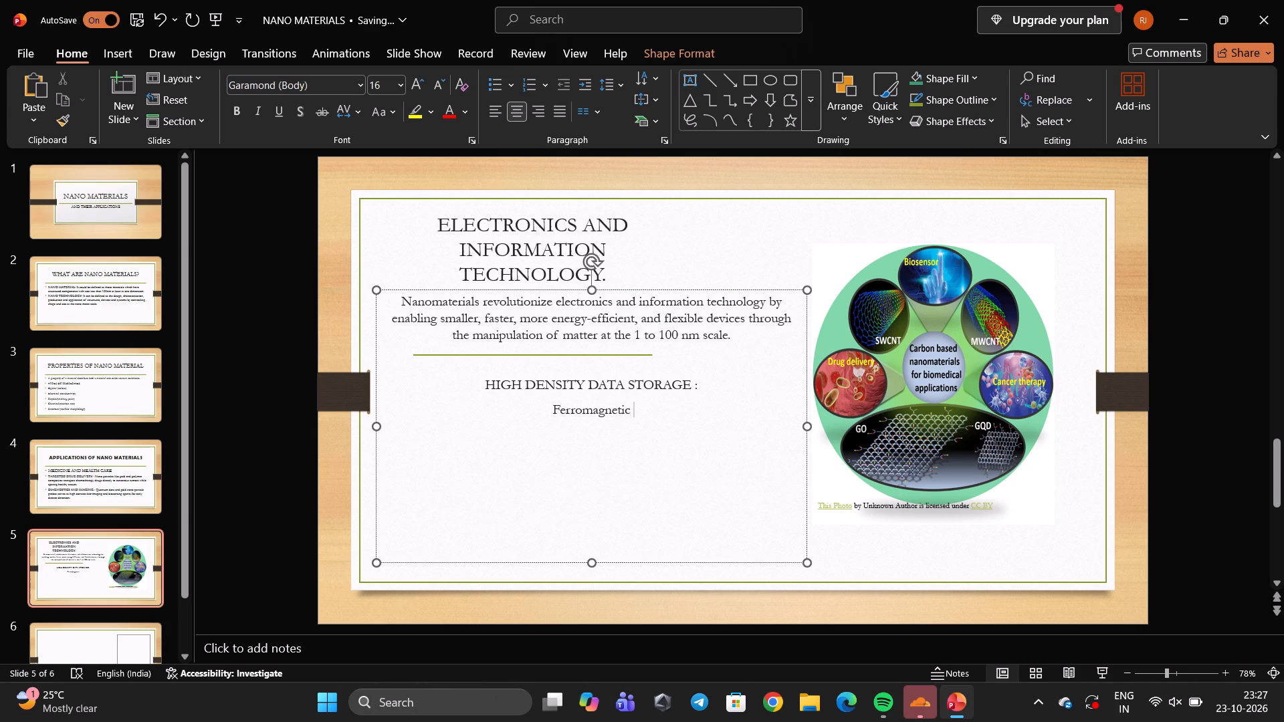
text(nanowires)
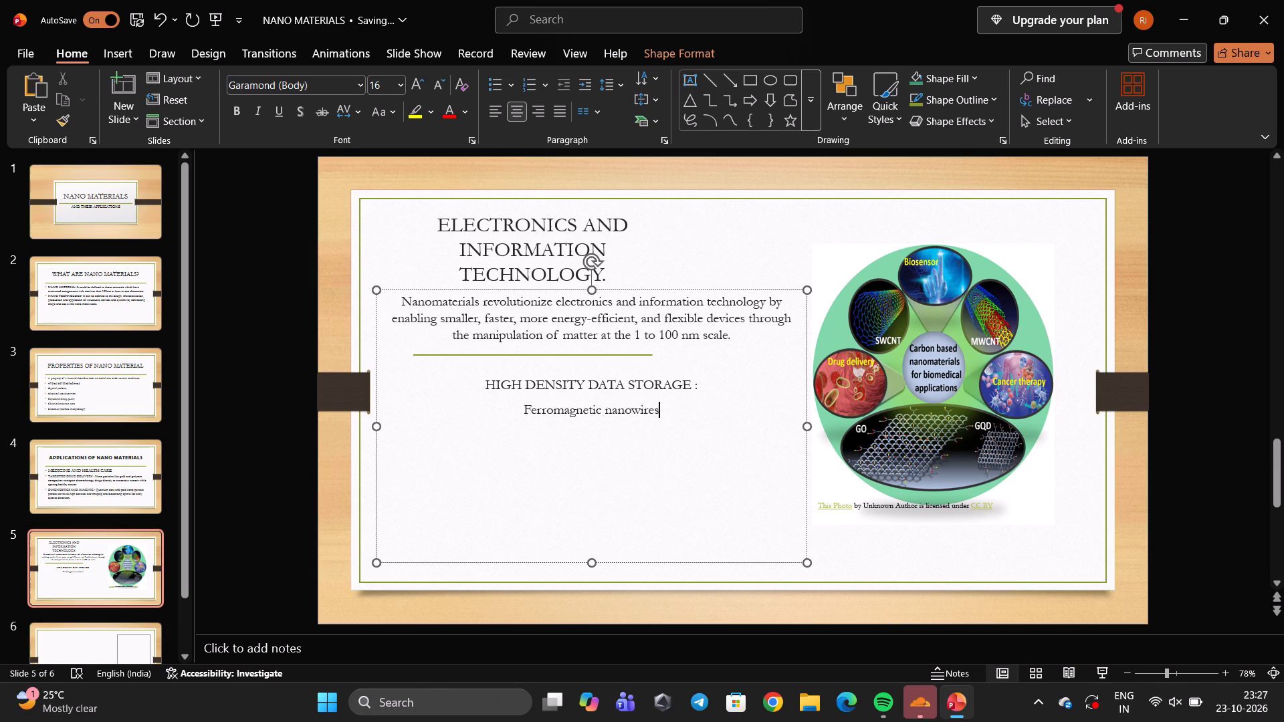
key(comma)
key(space)
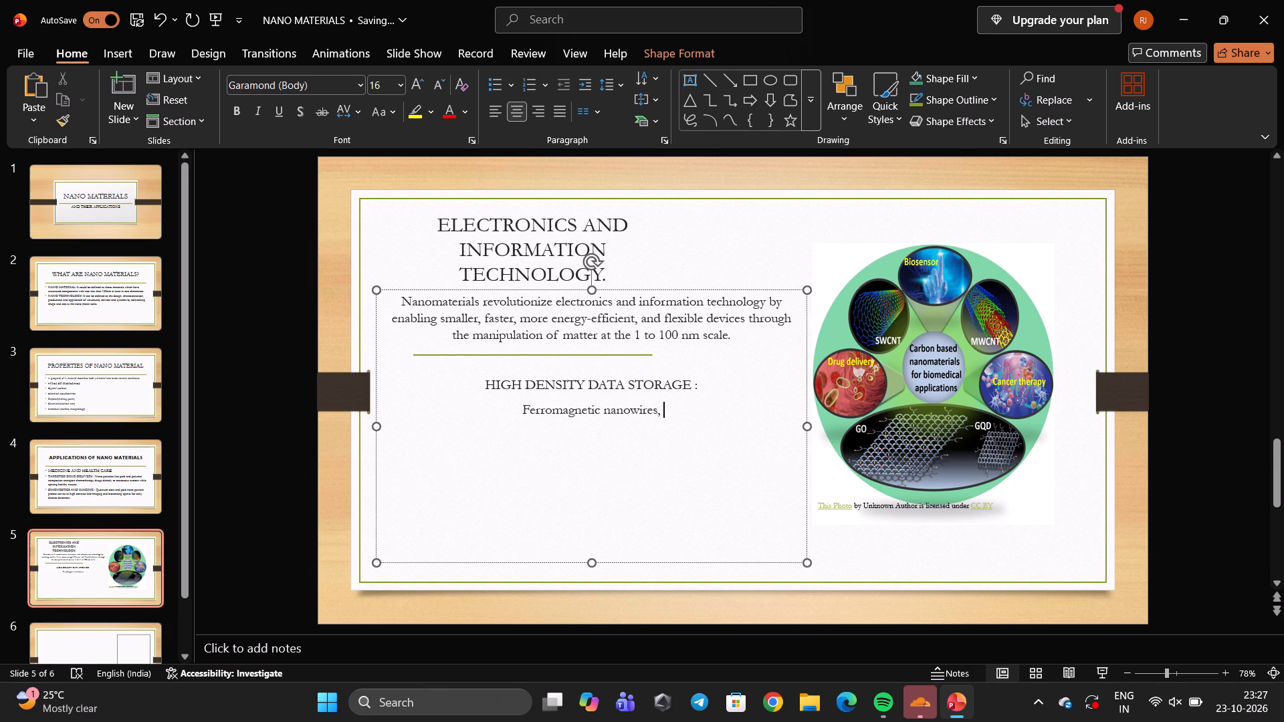
text(magnetic)
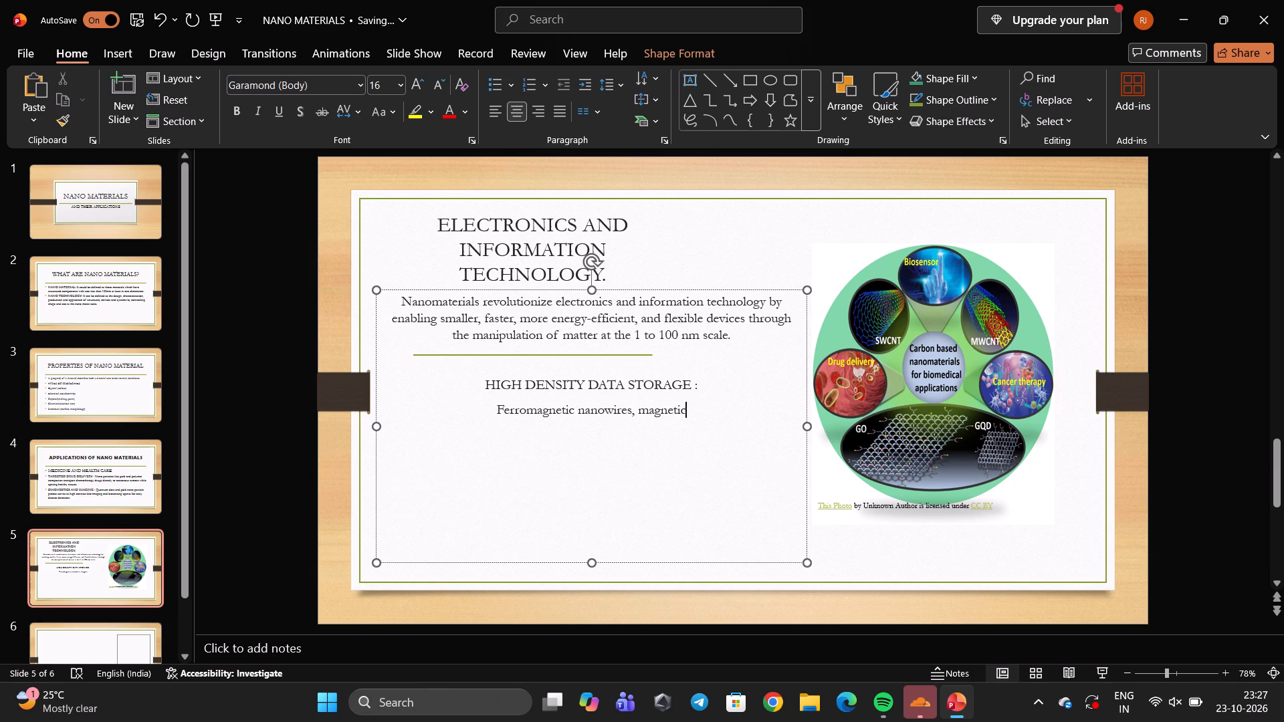
key(space)
text(nanoparticles,)
key(space)
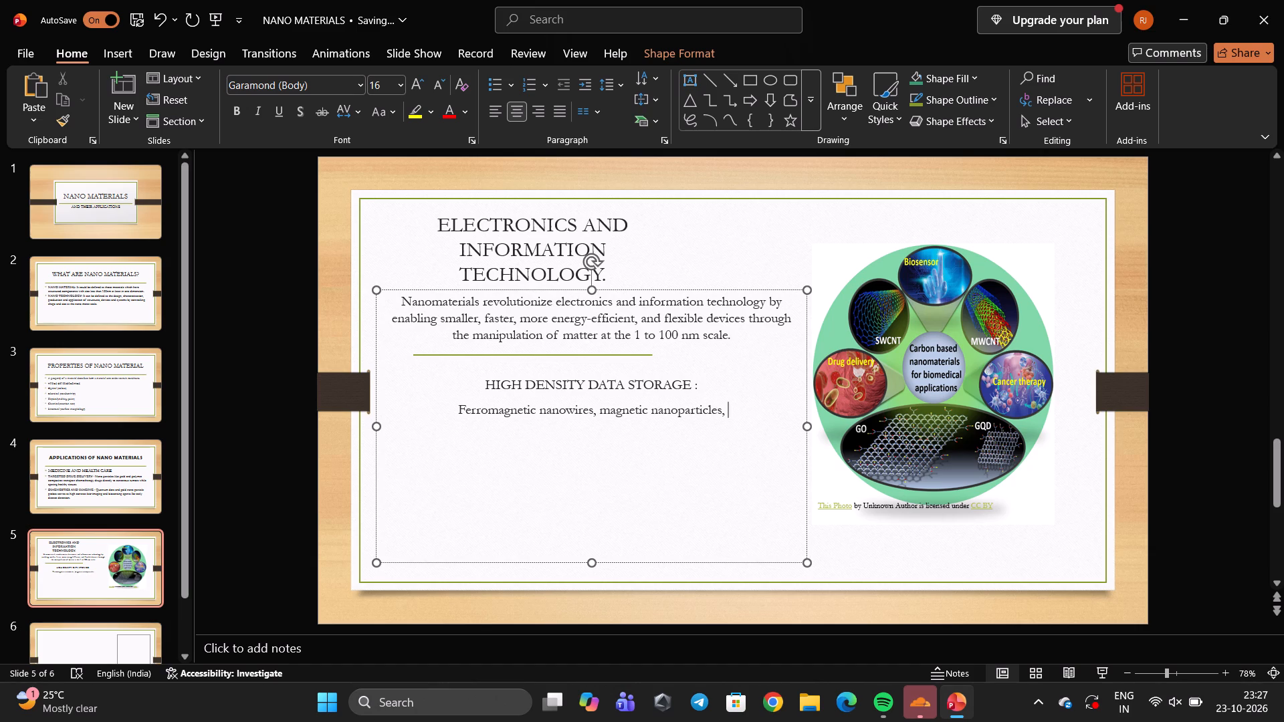
text(and spintronics)
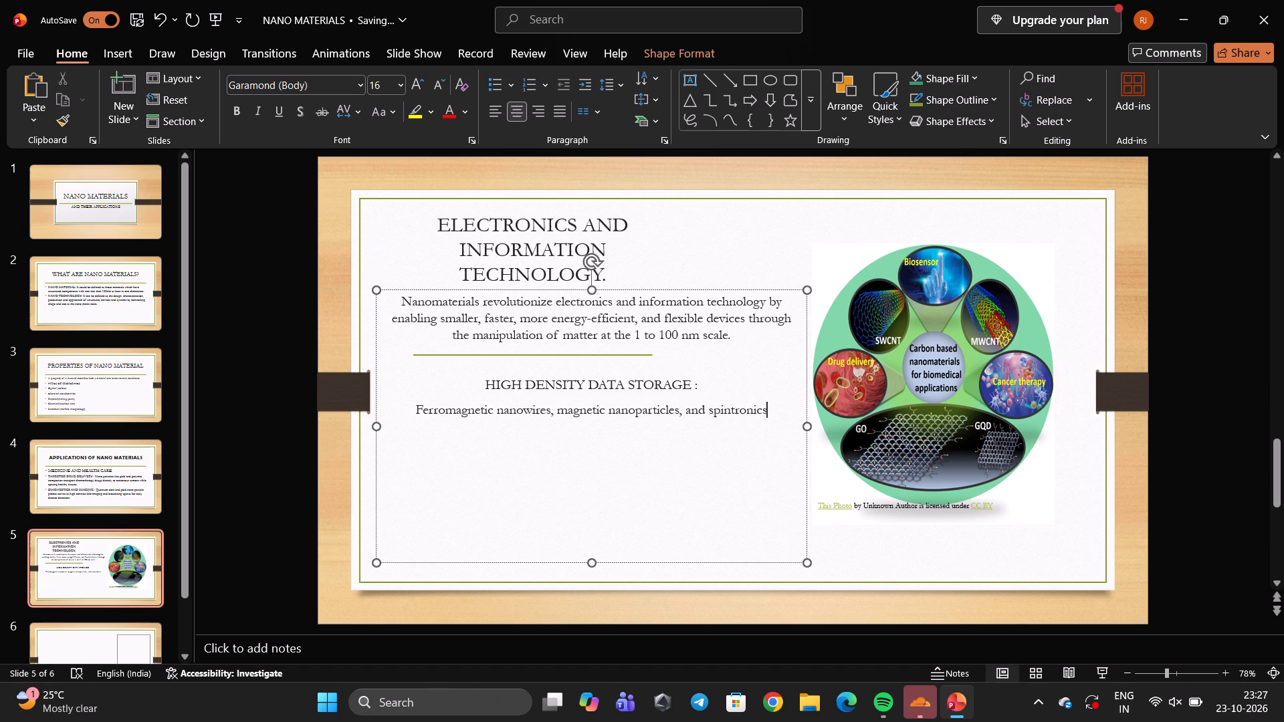
key(space)
Continue the data storage sentence after "spintronics" with "enable high-density magnetic recording and near instant booting via".
text(enable h)
text(igh)
text(-density)
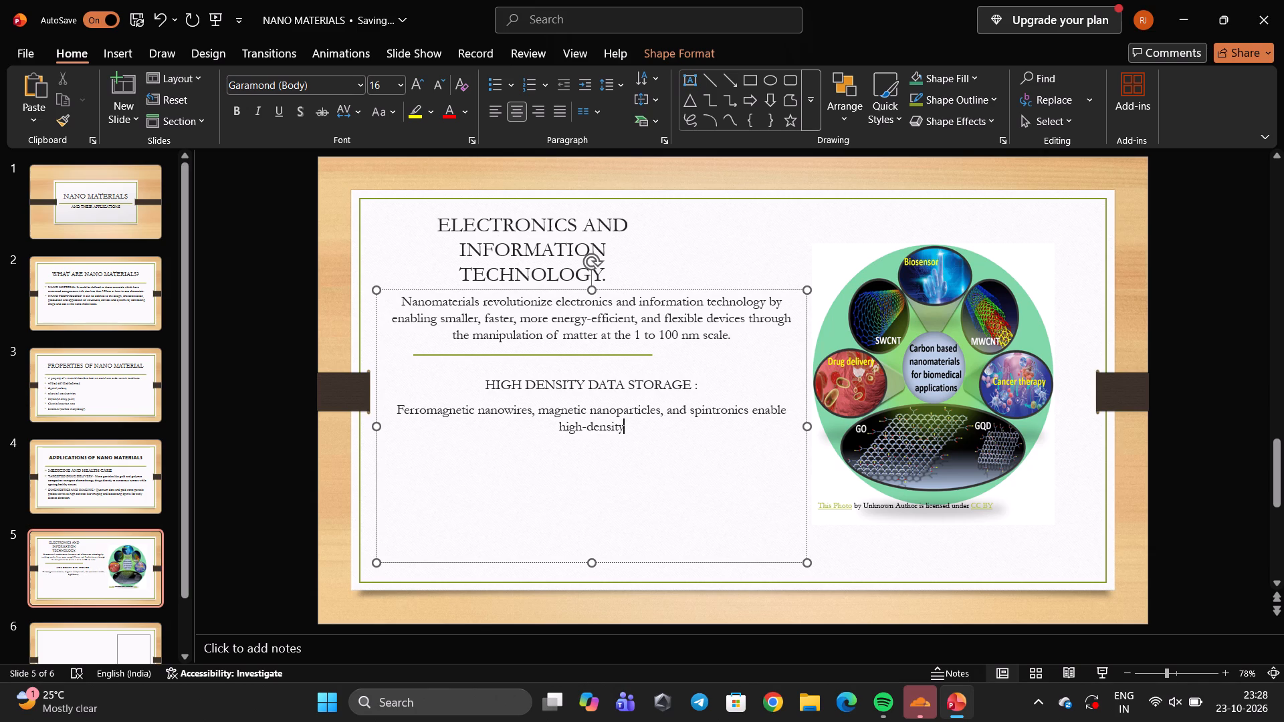
key(space)
text(magne)
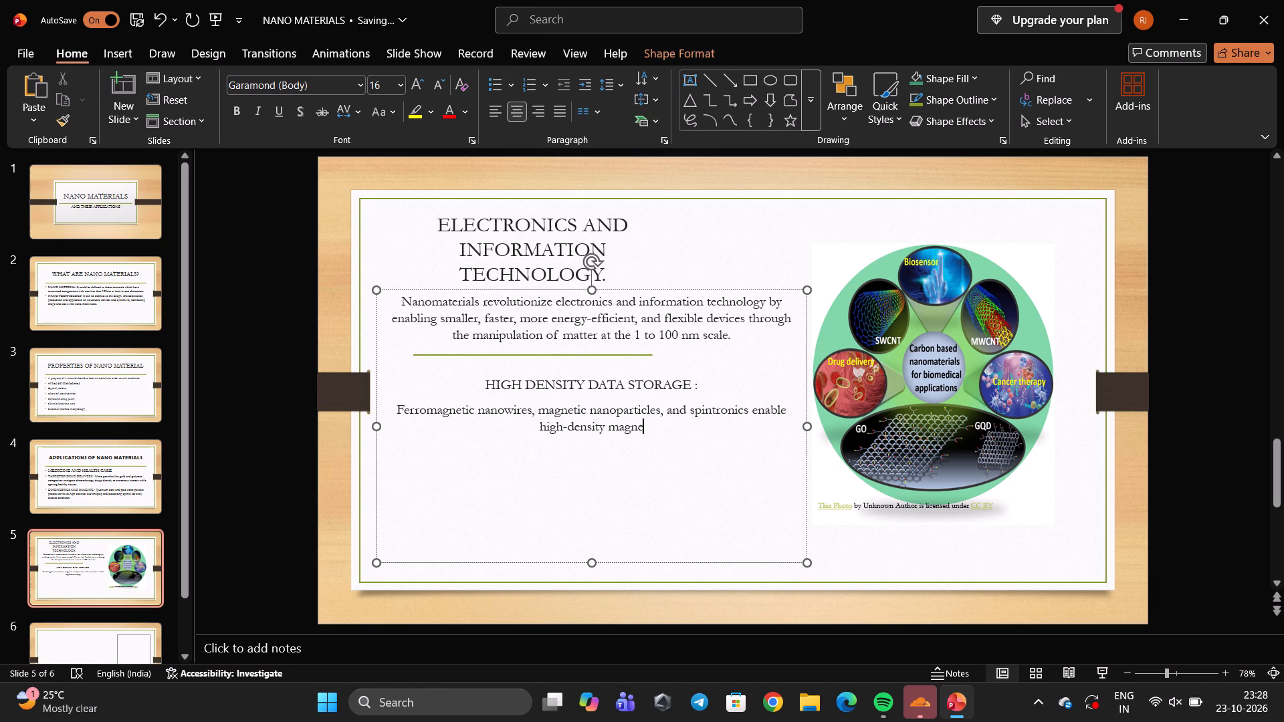
text(tic)
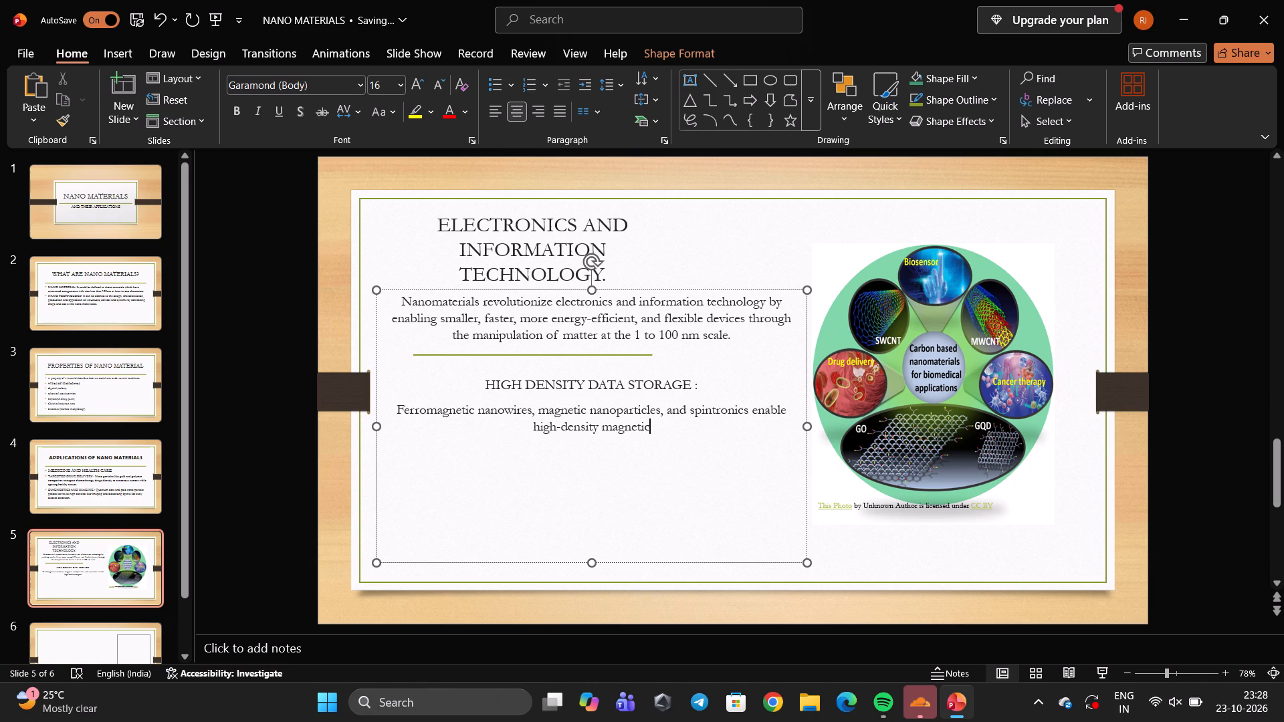
key(space)
text(recording)
key(space)
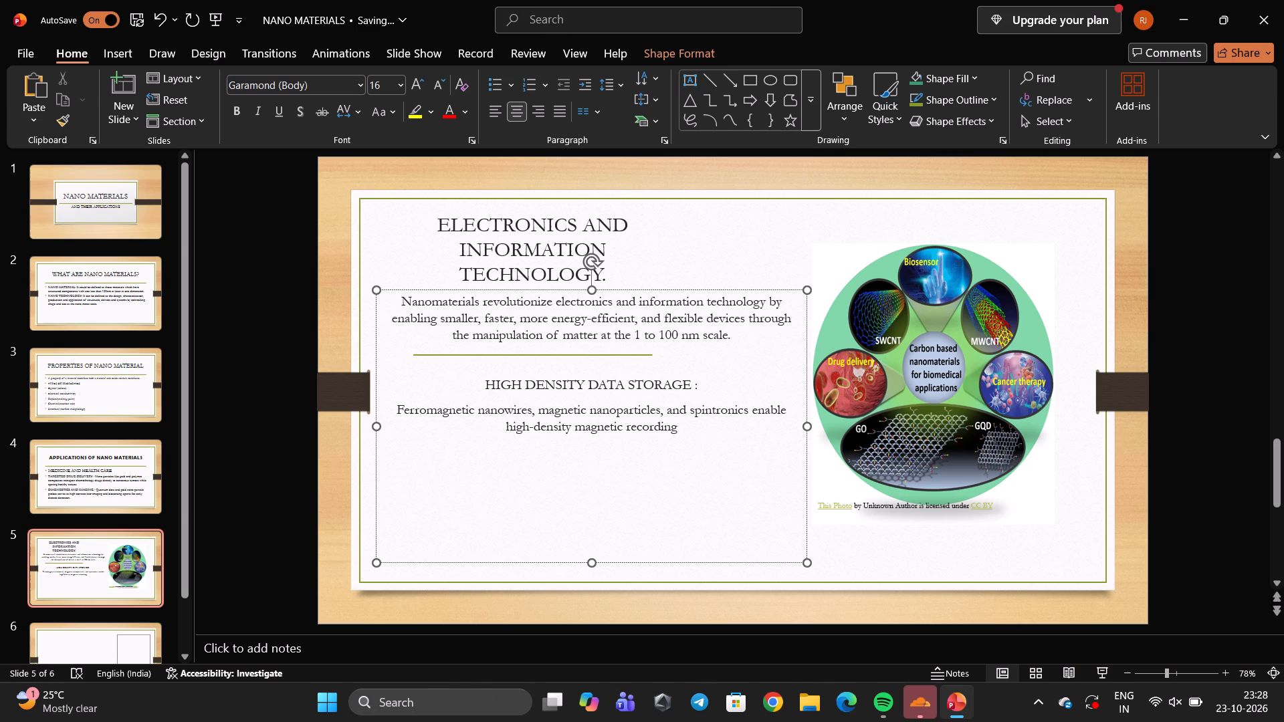
text(and near instant)
key(space)
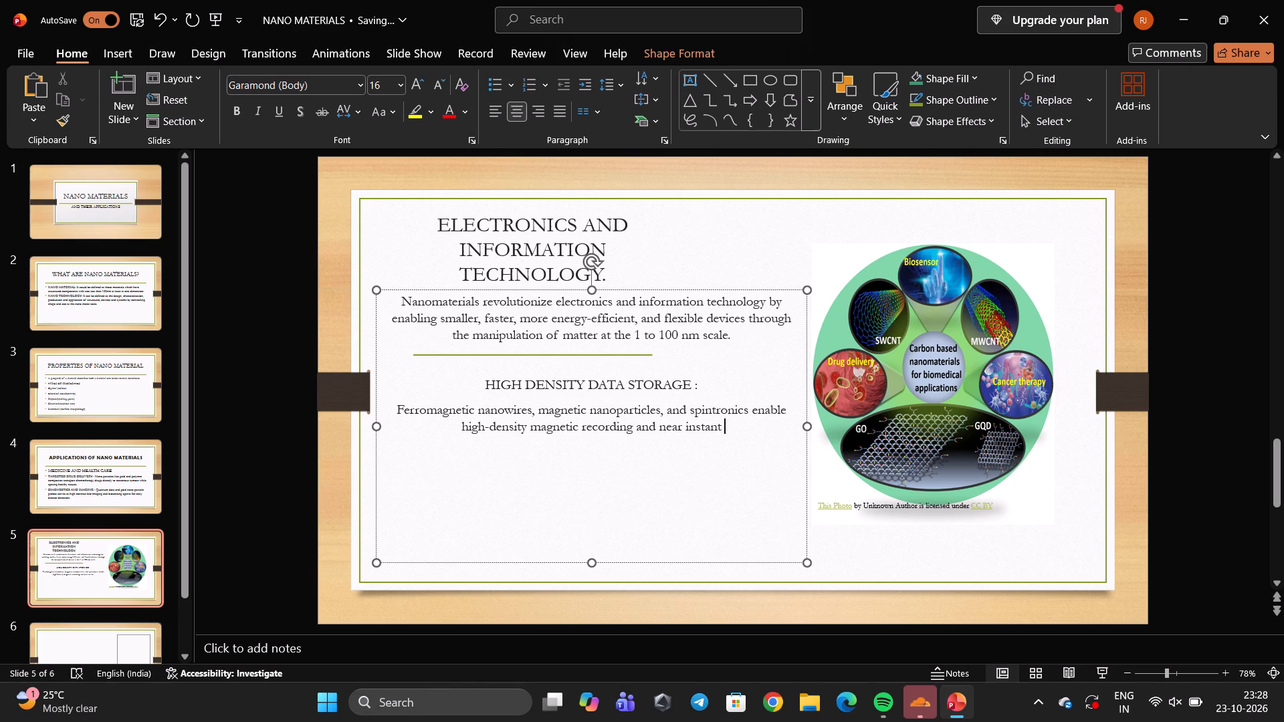
text(booting via)
key(space)
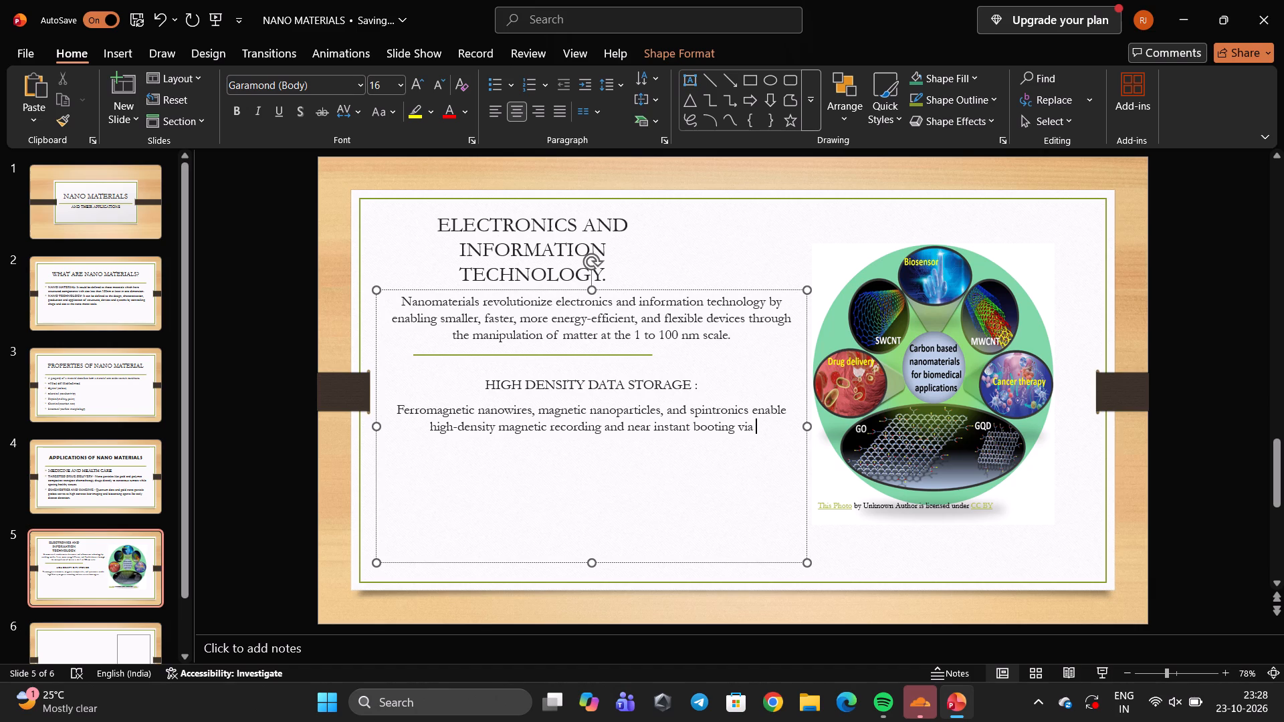
Continue the data storage sentence with "Magnetic Access Memory", capitalizing only the first letter of each word.
text(MAGNETIC)
key(space)
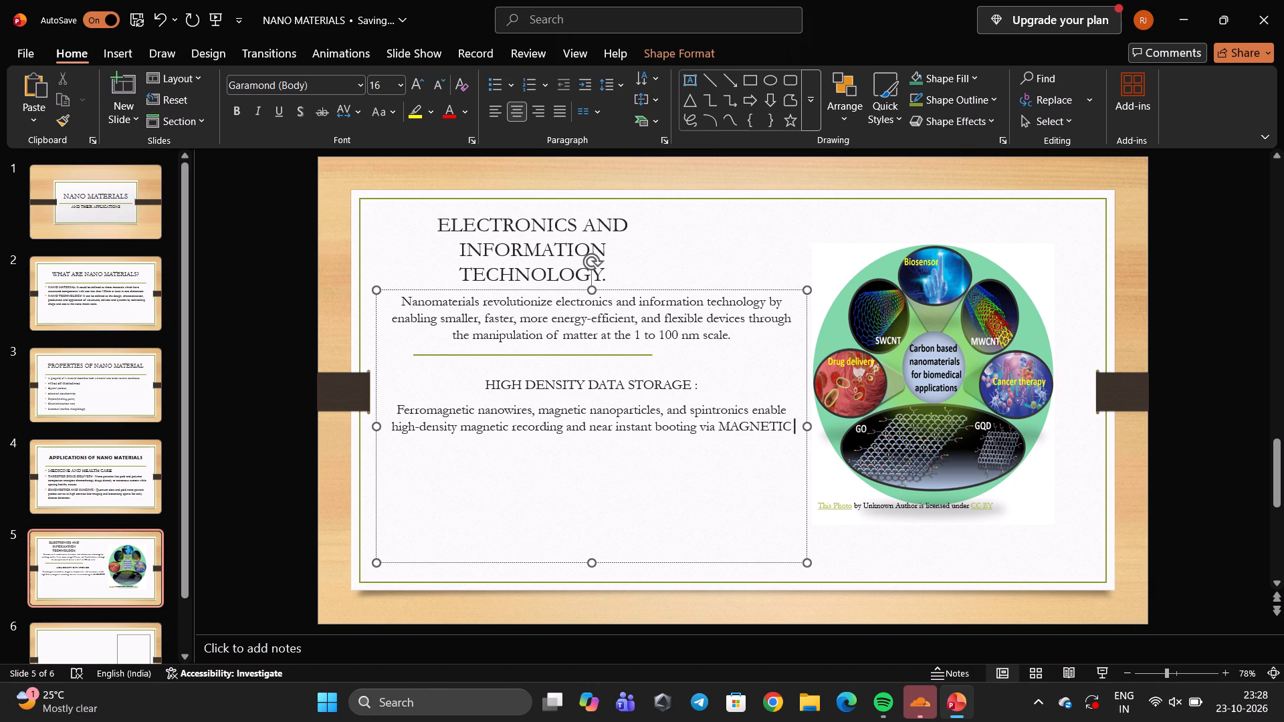
text(AC)
key(BackSpace)
key(BackSpace)
key(BackSpace)
key(BackSpace)
key(BackSpace)
key(BackSpace)
key(BackSpace)
key(BackSpace)
key(BackSpace)
key(BackSpace)
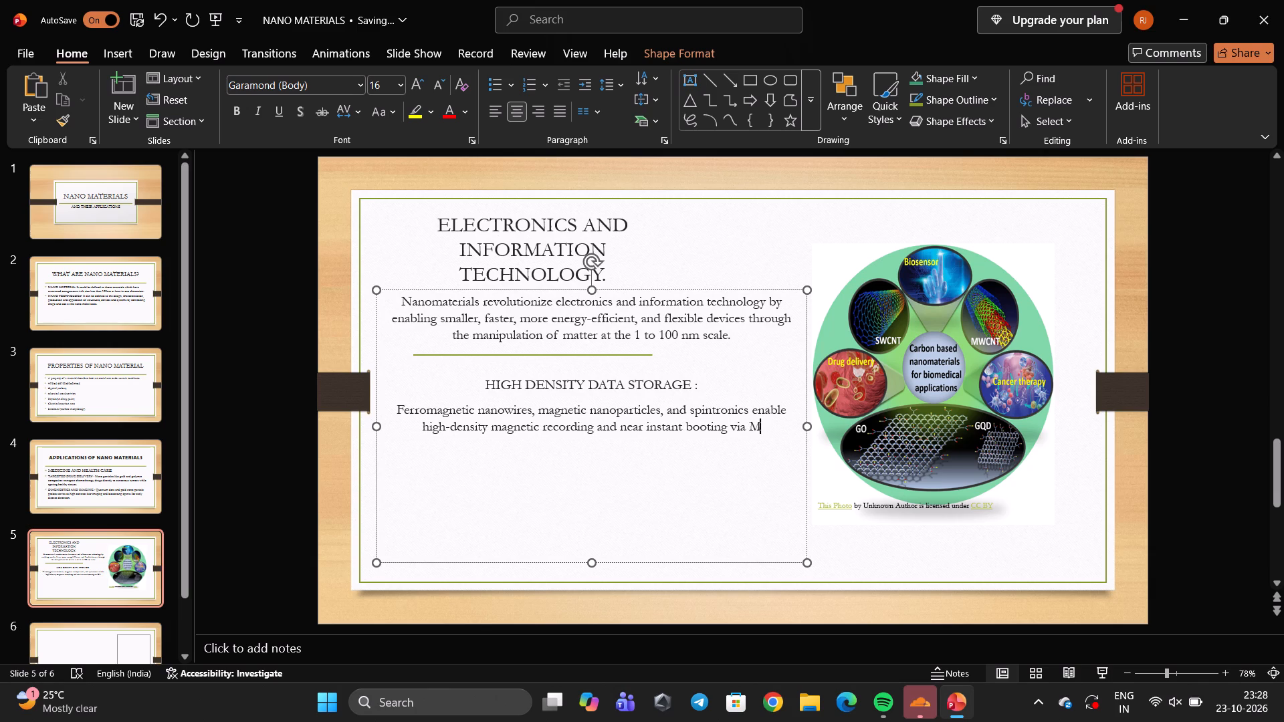
key(a)
text(gnetic)
key(space)
key(a)
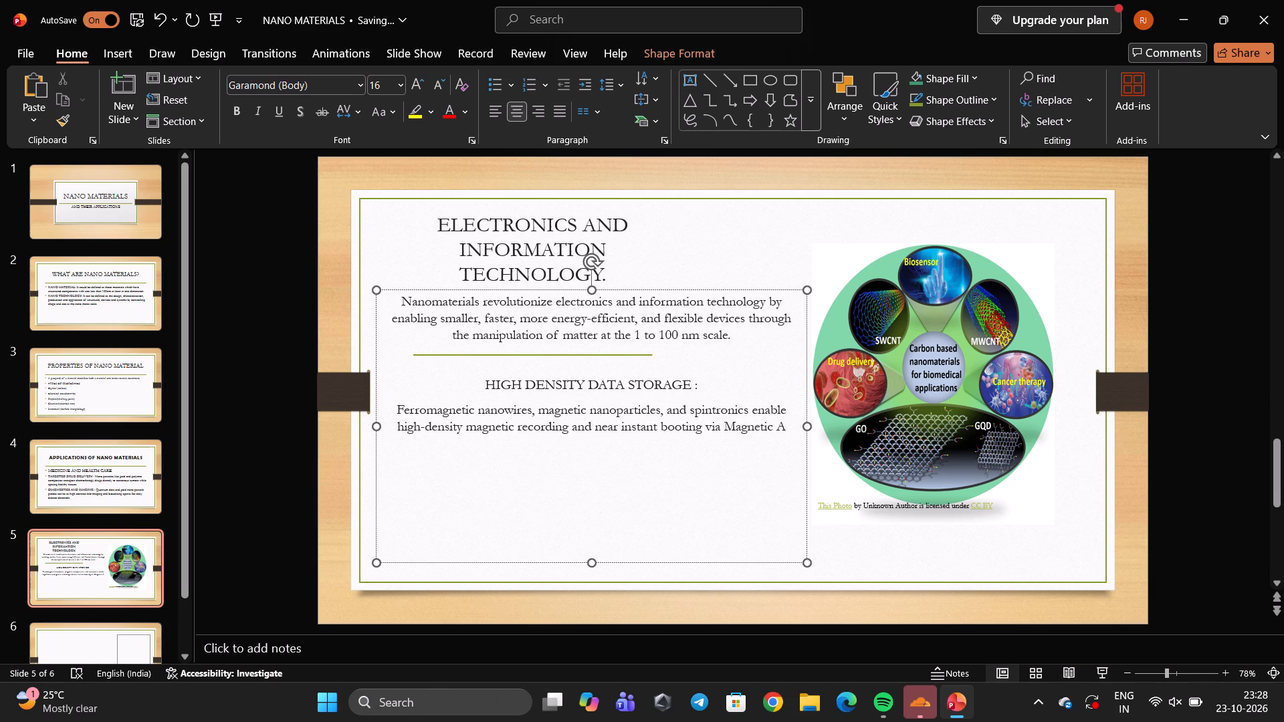
text(ccess)
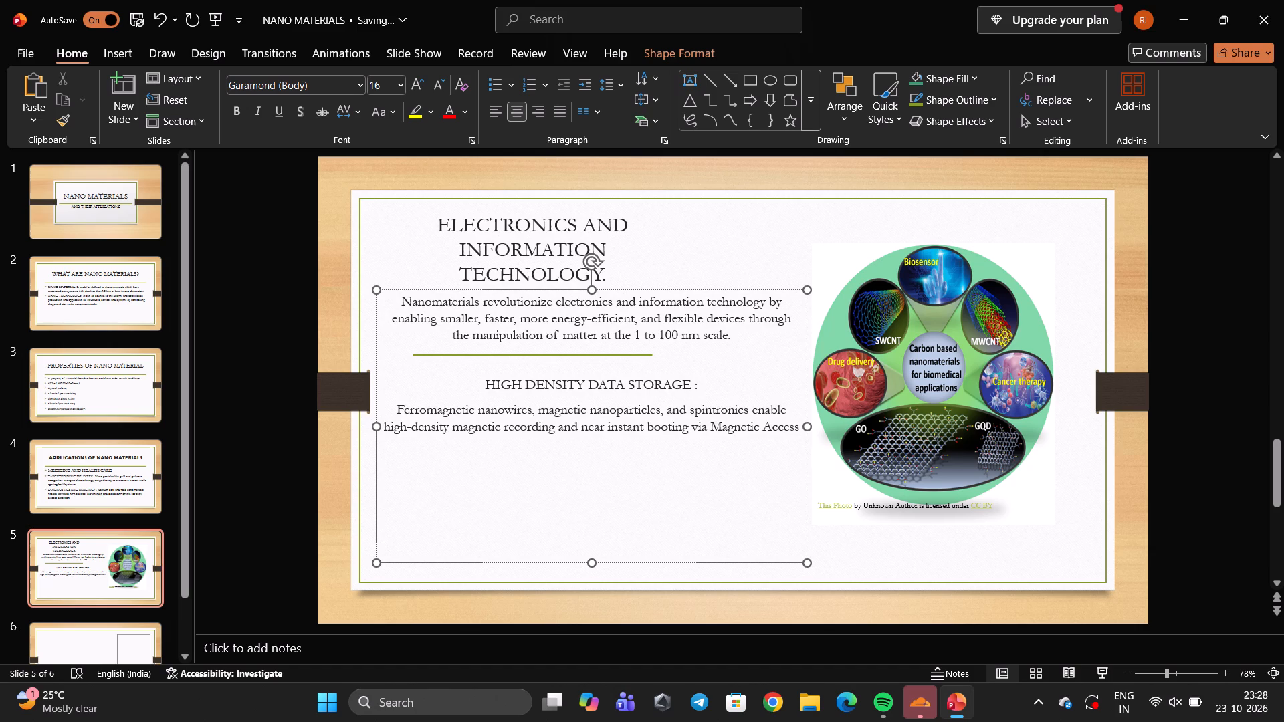
key(space)
key(m)
text(emory)
key(space)
Finish the data storage sentence with the abbreviation "(MRAM)" and a period.
key(shift+parenleft)
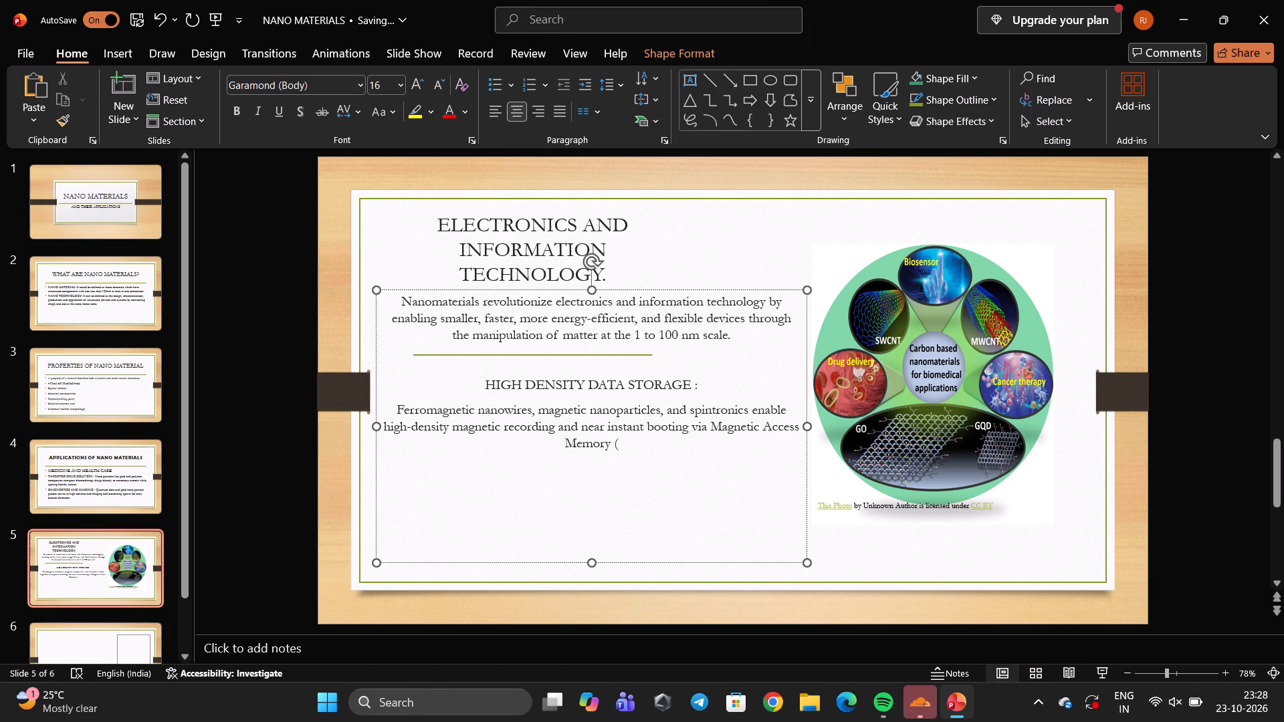
key(m)
text(RAM)
key(shift+parenright)
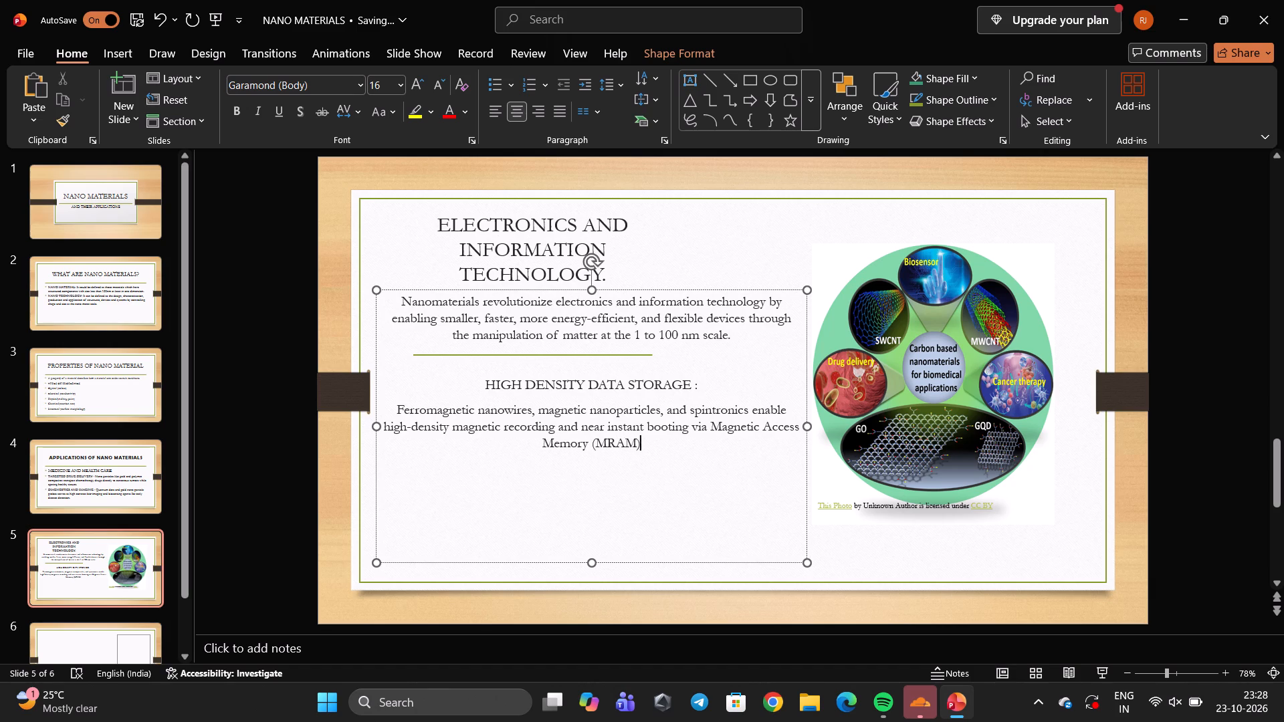
key(comma)
key(BackSpace)
key(comma)
key(BackSpace)
key(period)
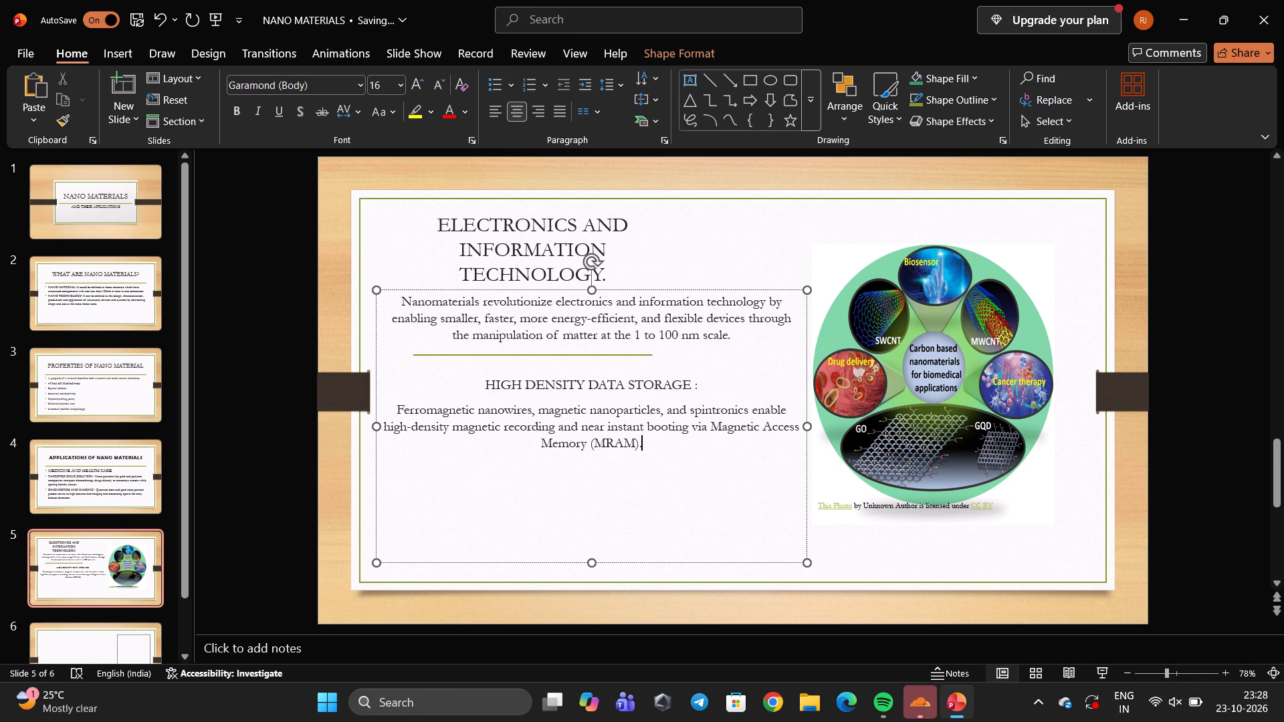
Add the heading "QUANTUM DOTS:" on a new line below the data storage paragraph and start an empty line under it.
key(Return)
text(QUANTUM DOTS)
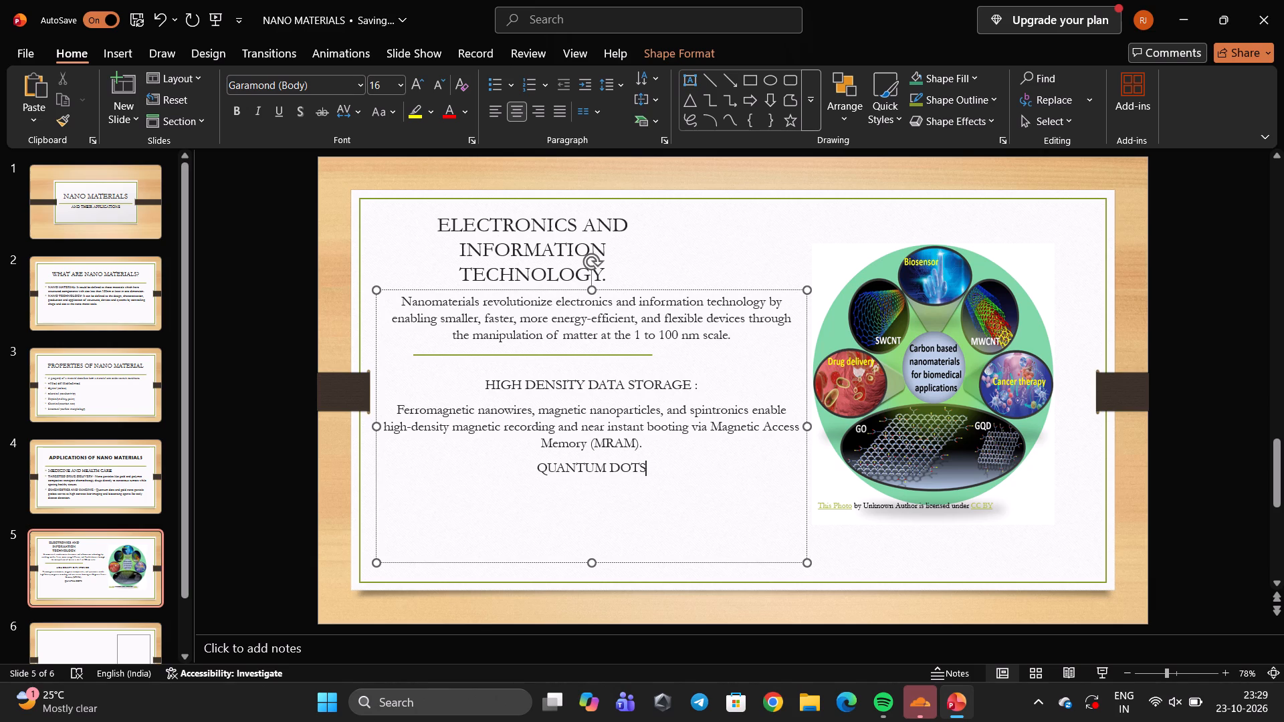
key(shift+colon)
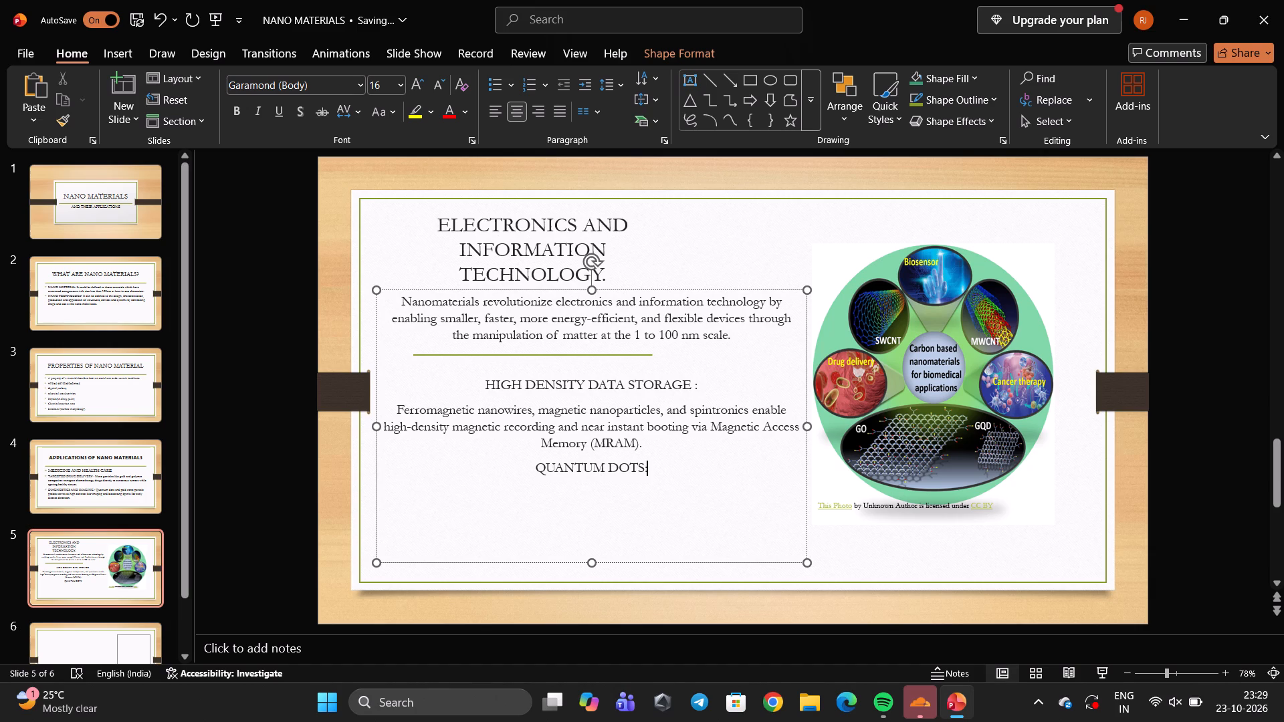
key(Return)
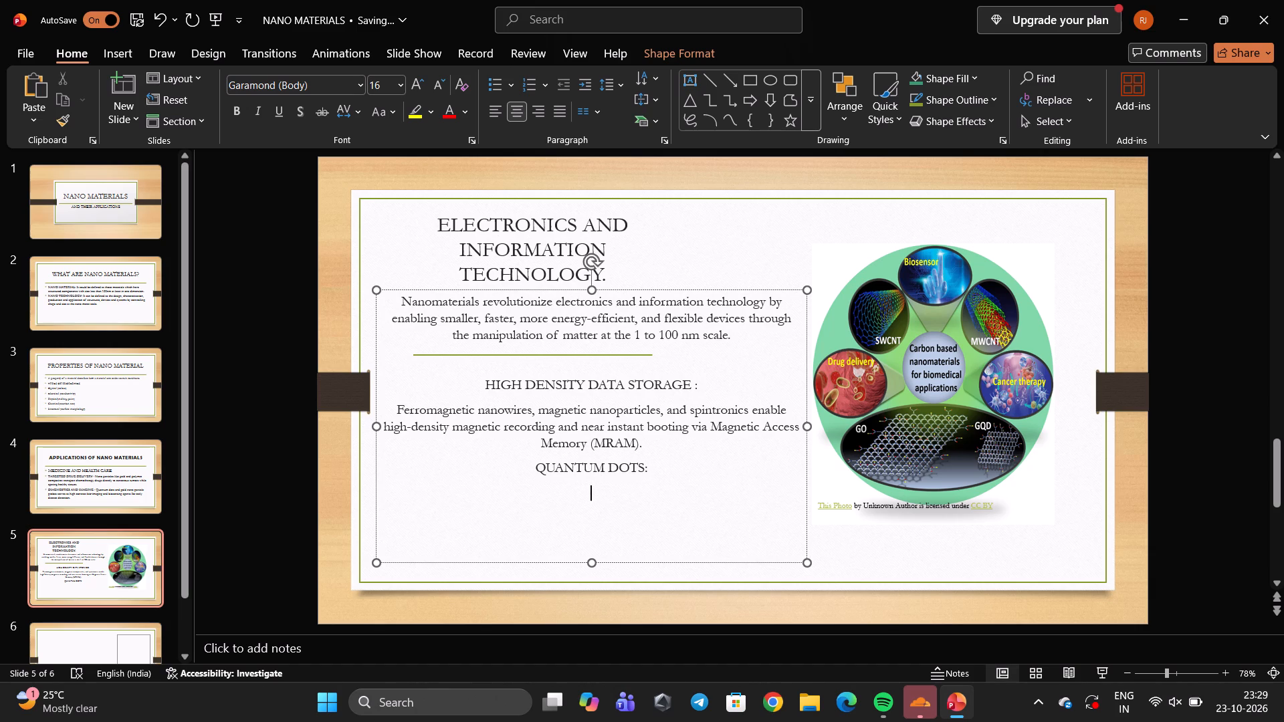
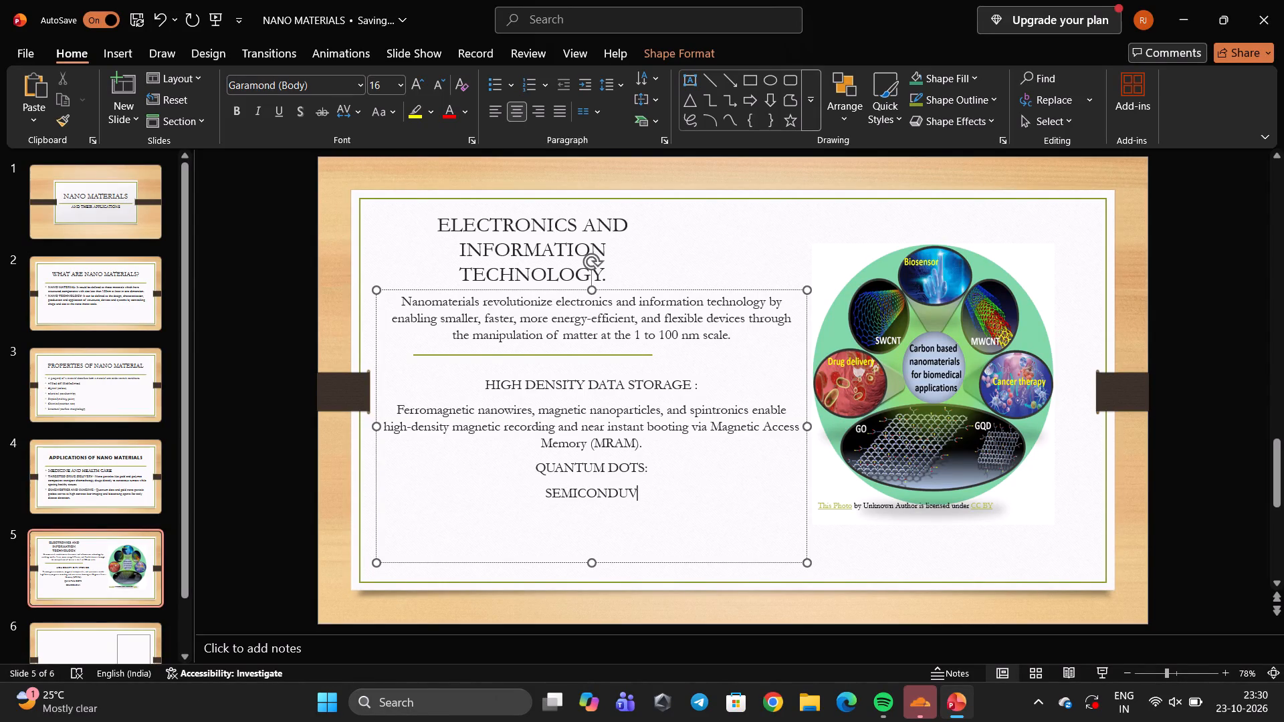
Replace the partial uppercase word under the "QUANTUM DOTS:" heading with "Semiconductor", capitalizing only its first letter.
key(BackSpace)
text(CTOR)
key(BackSpace)
key(BackSpace)
key(BackSpace)
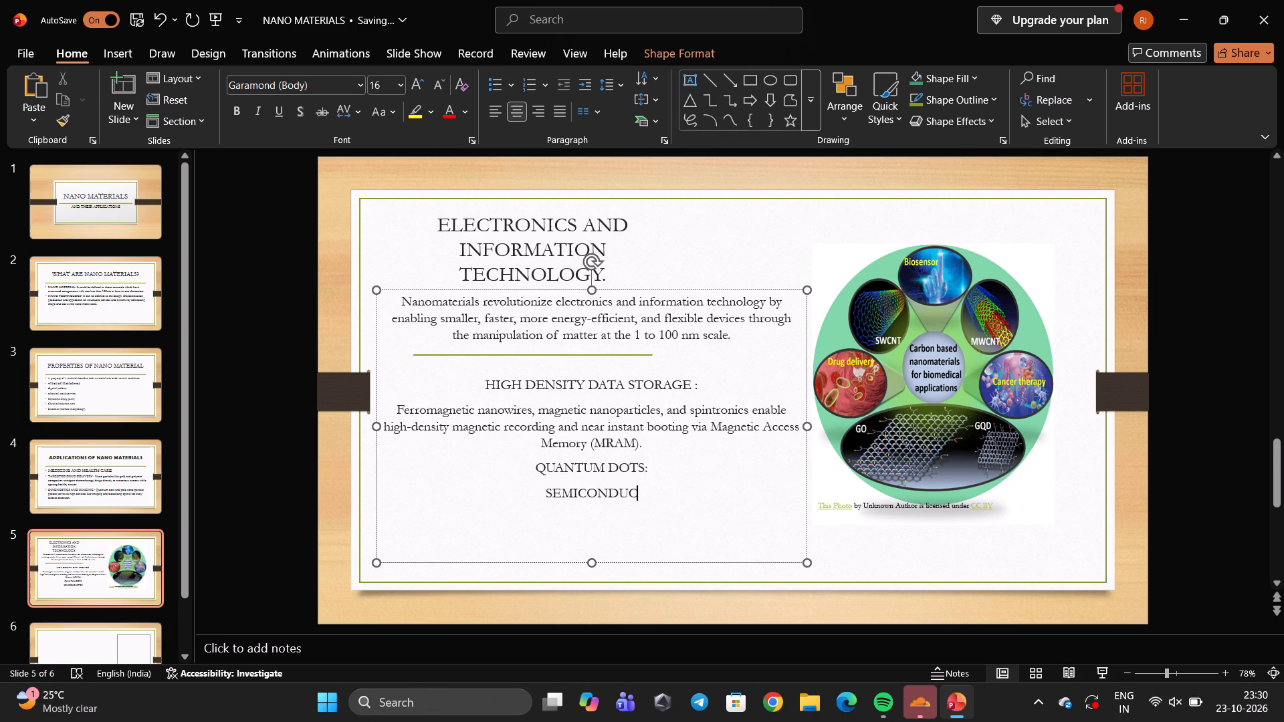
key(BackSpace)
key(BackSpace)
key(BackSpace)
key(BackSpace)
key(BackSpace)
key(BackSpace)
key(BackSpace)
key(BackSpace)
key(BackSpace)
key(e)
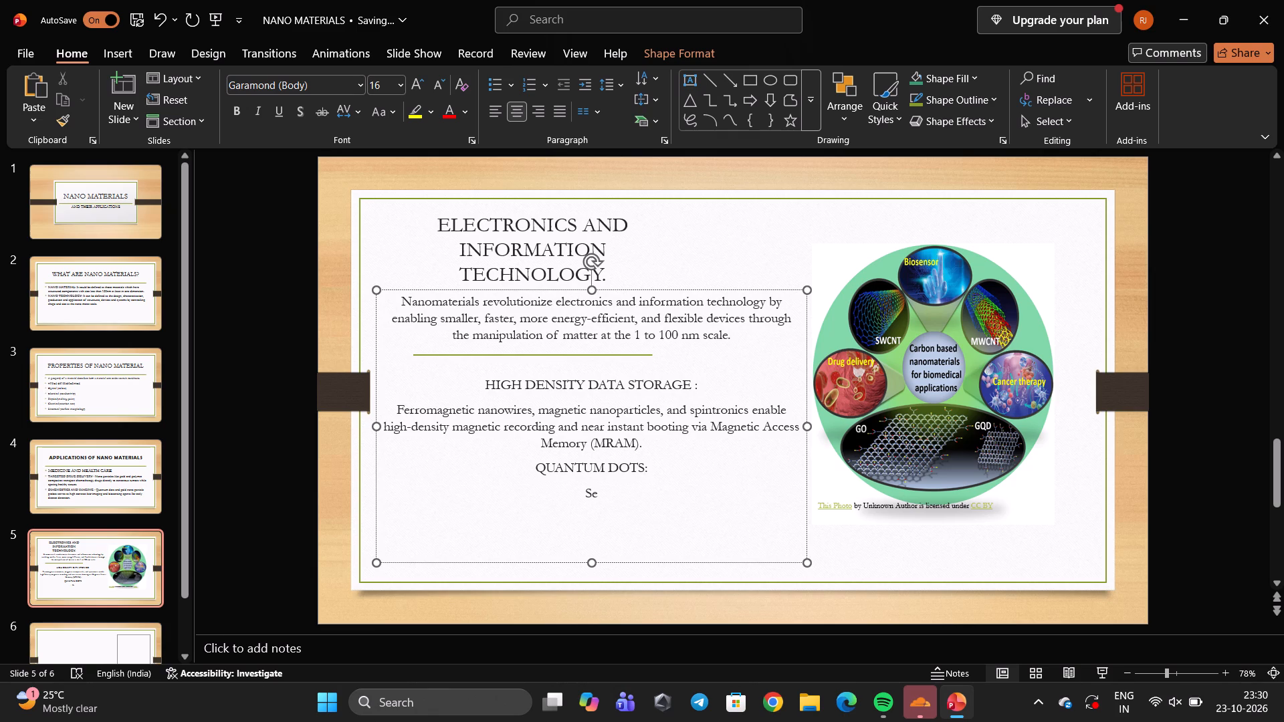
text(miconductoe)
key(BackSpace)
key(r)
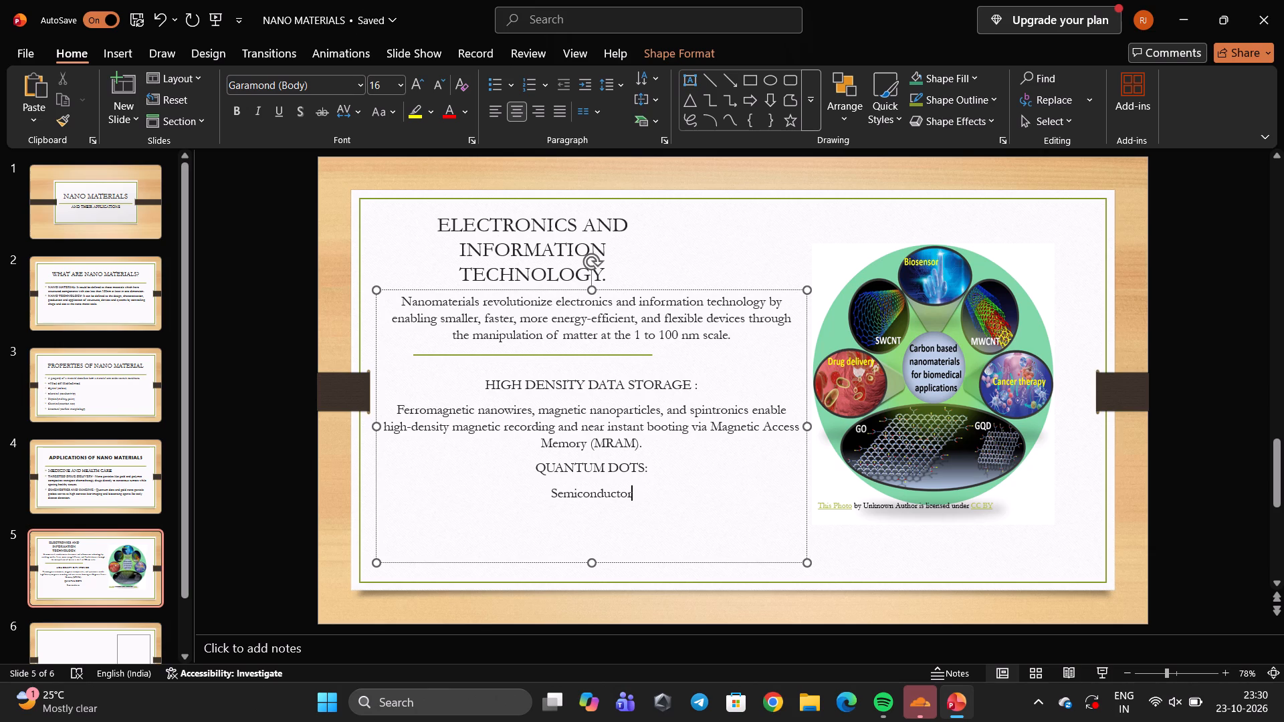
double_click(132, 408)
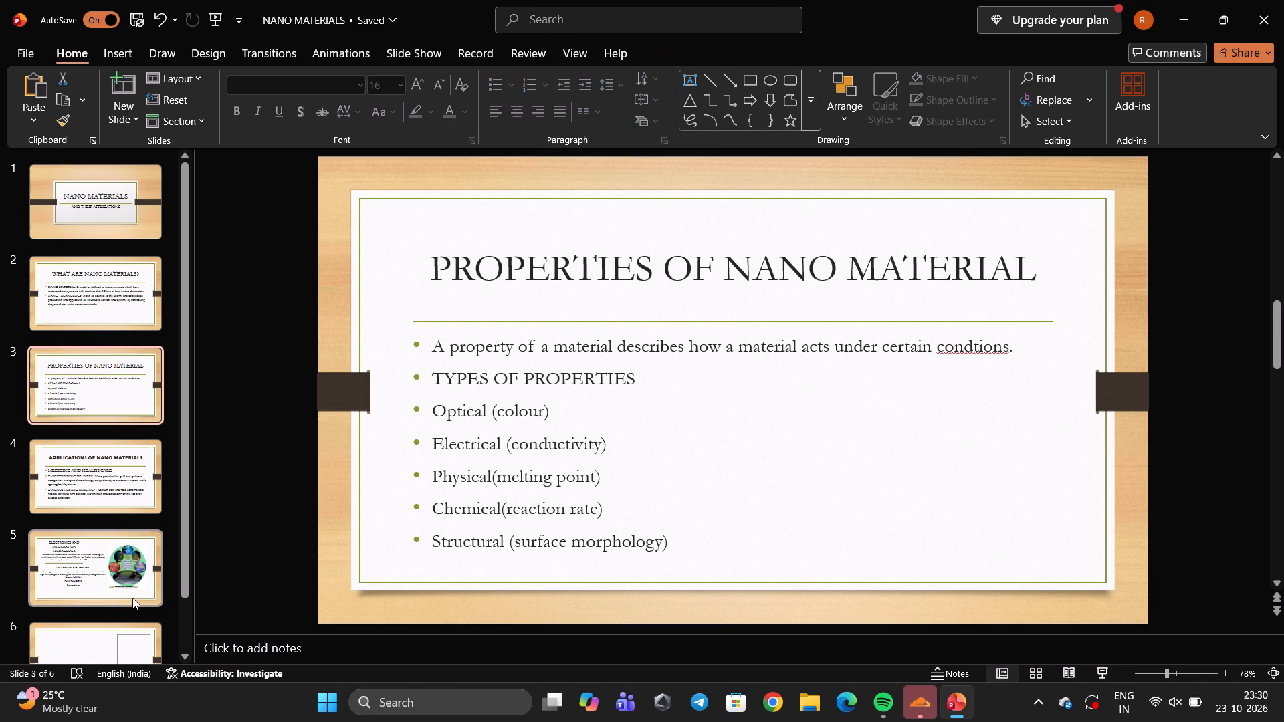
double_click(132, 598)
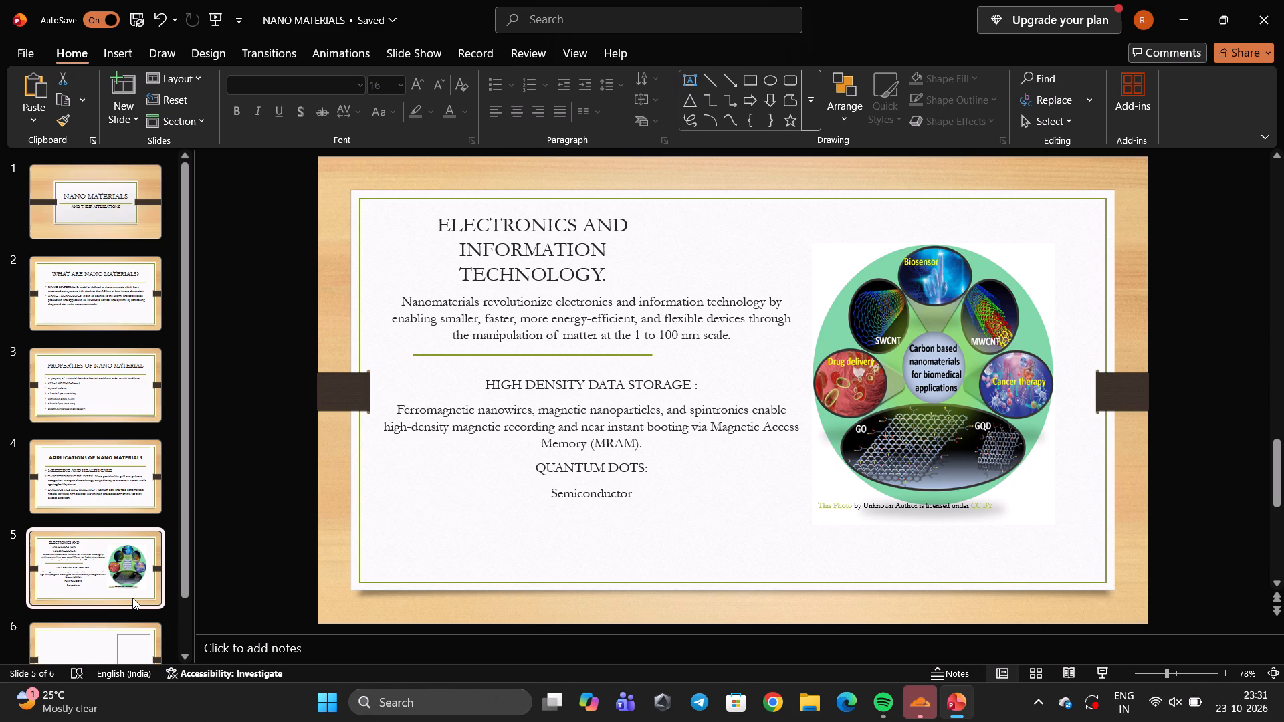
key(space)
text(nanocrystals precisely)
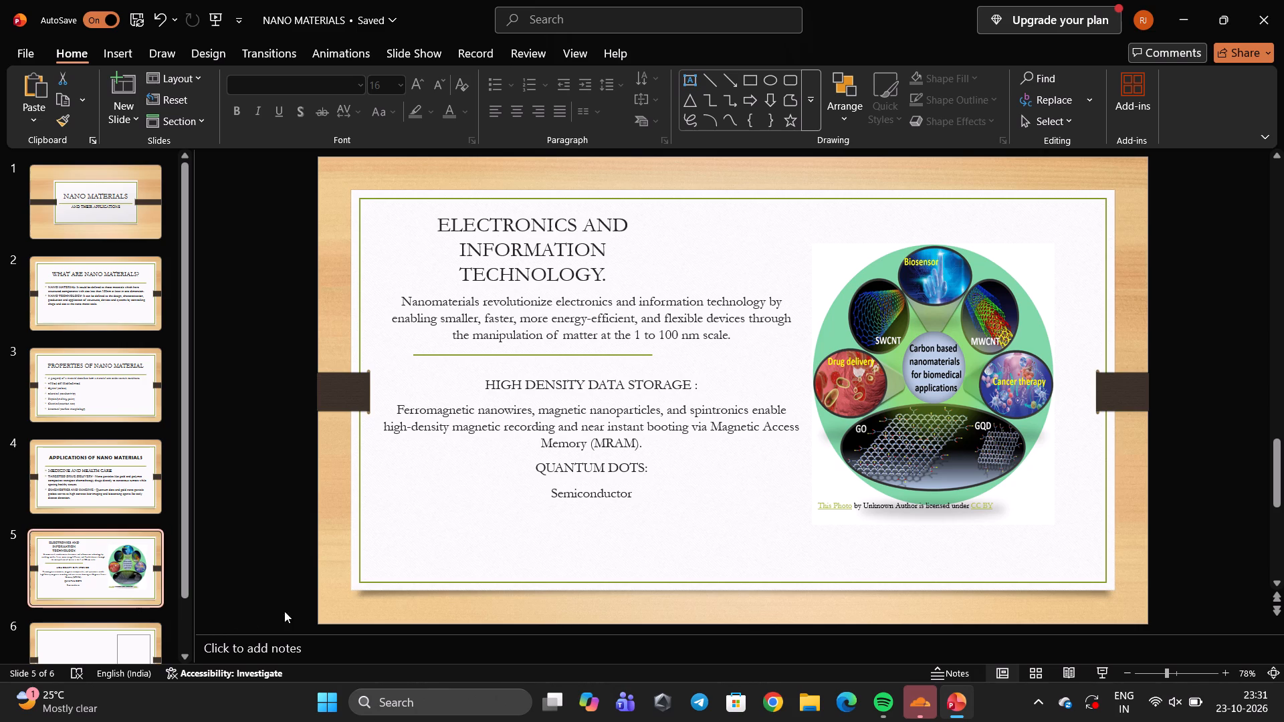
Continue the quantum dots sentence after "Semiconductor" with "nanocrystals precisely control light emission and absorption to".
click(639, 486)
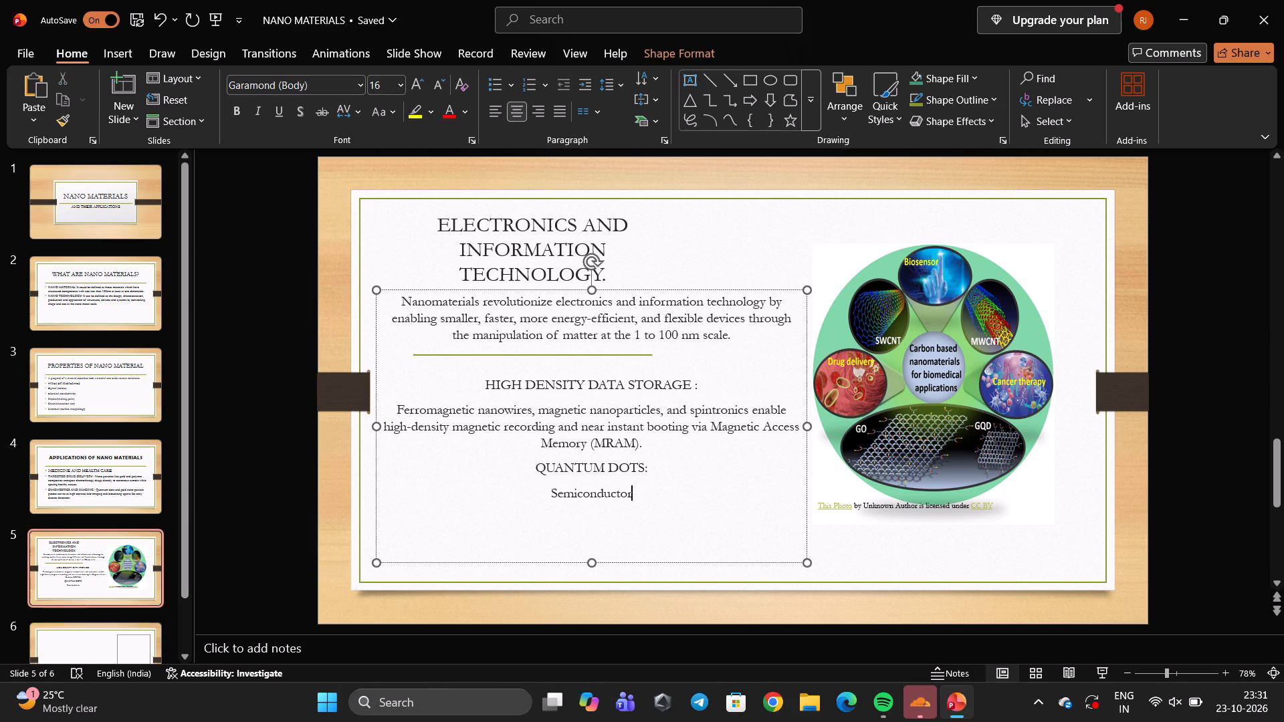
key(space)
text(nanoc)
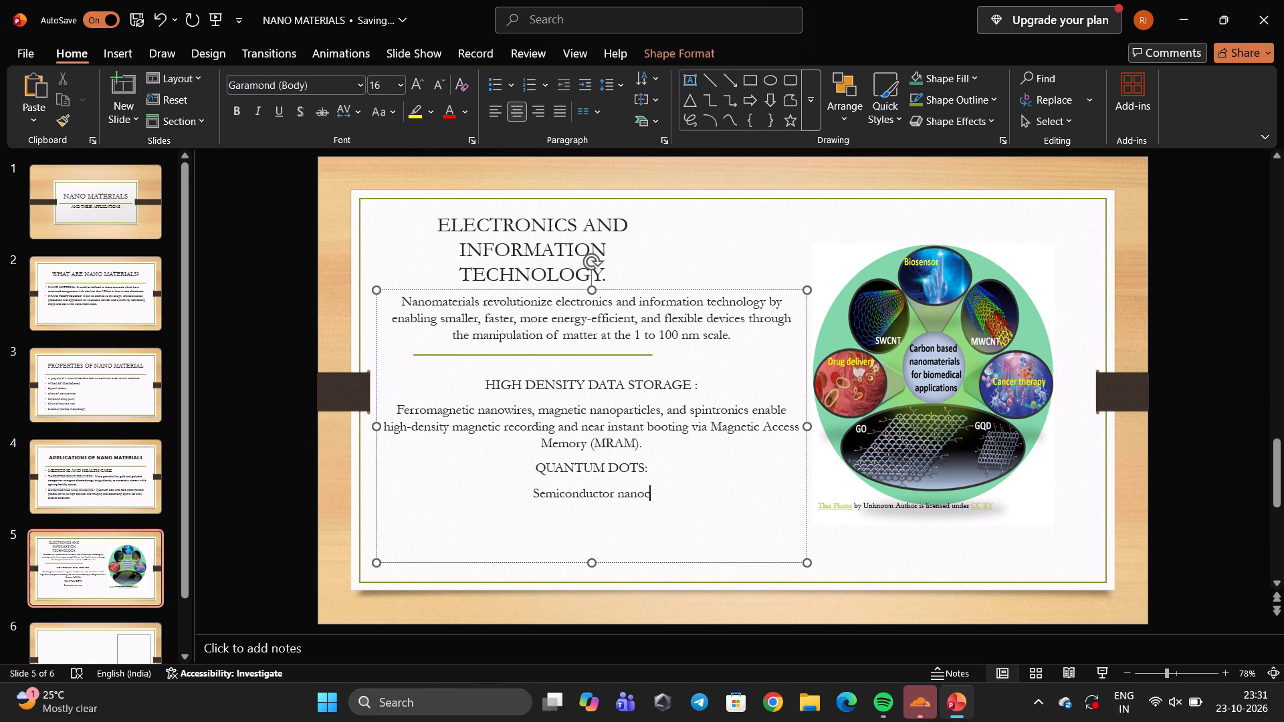
text(rystals precisely)
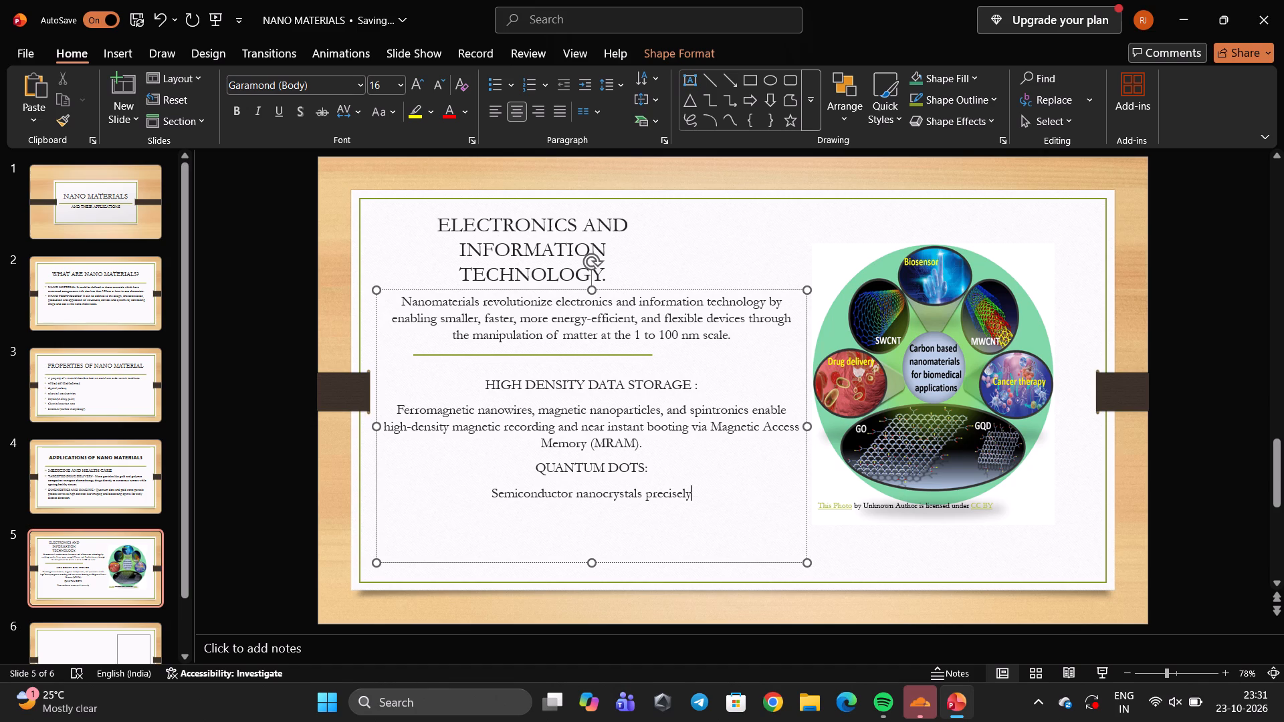
key(space)
text(control l)
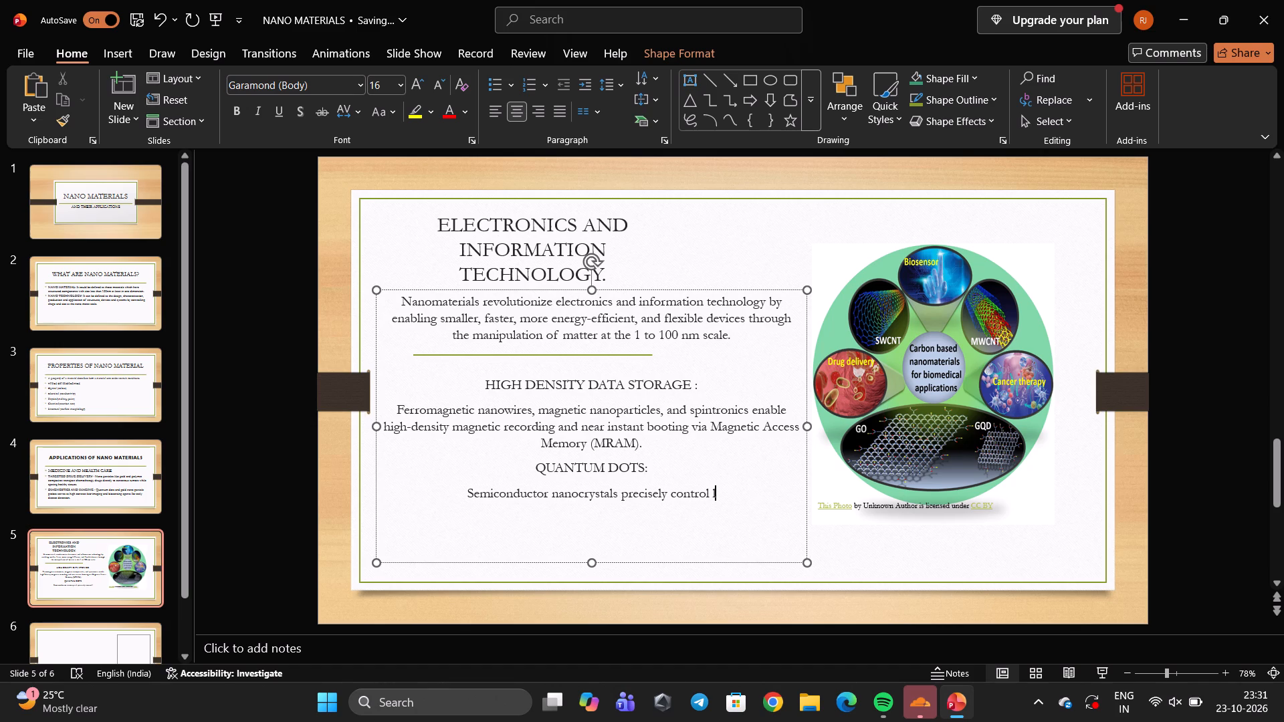
text(ight emission)
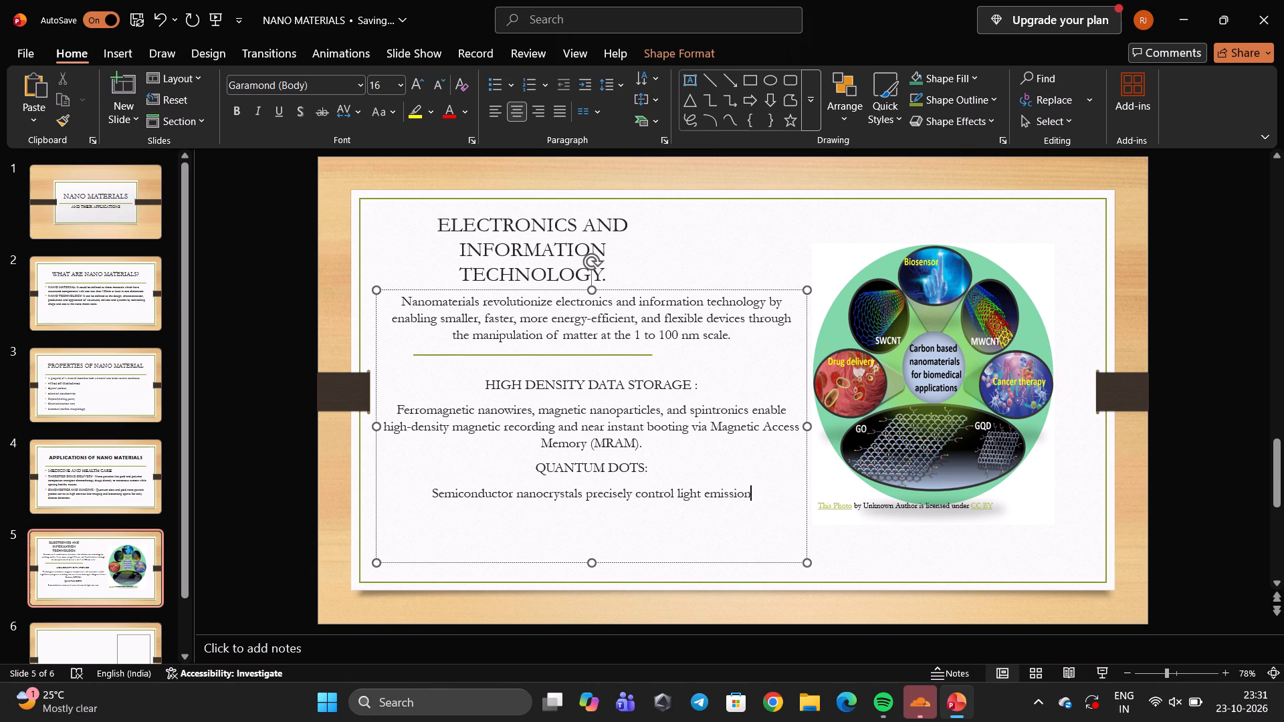
key(space)
text(and absorb)
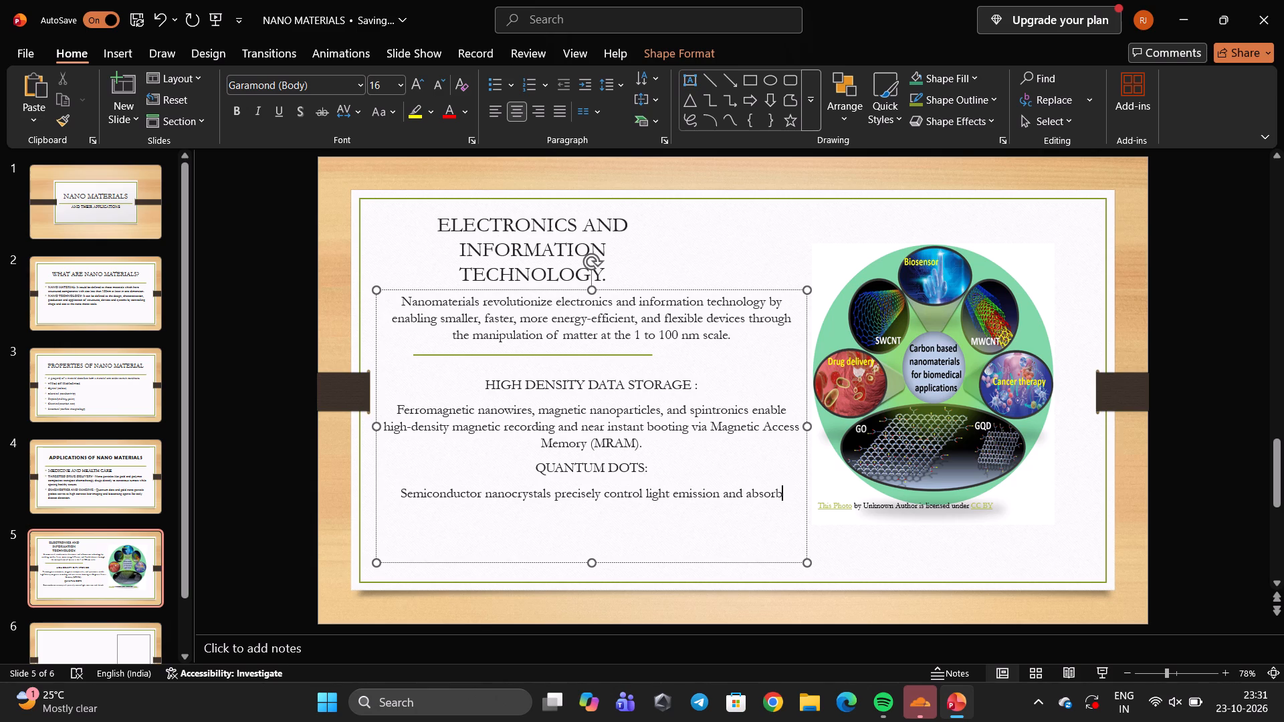
key(BackSpace)
text(ption to)
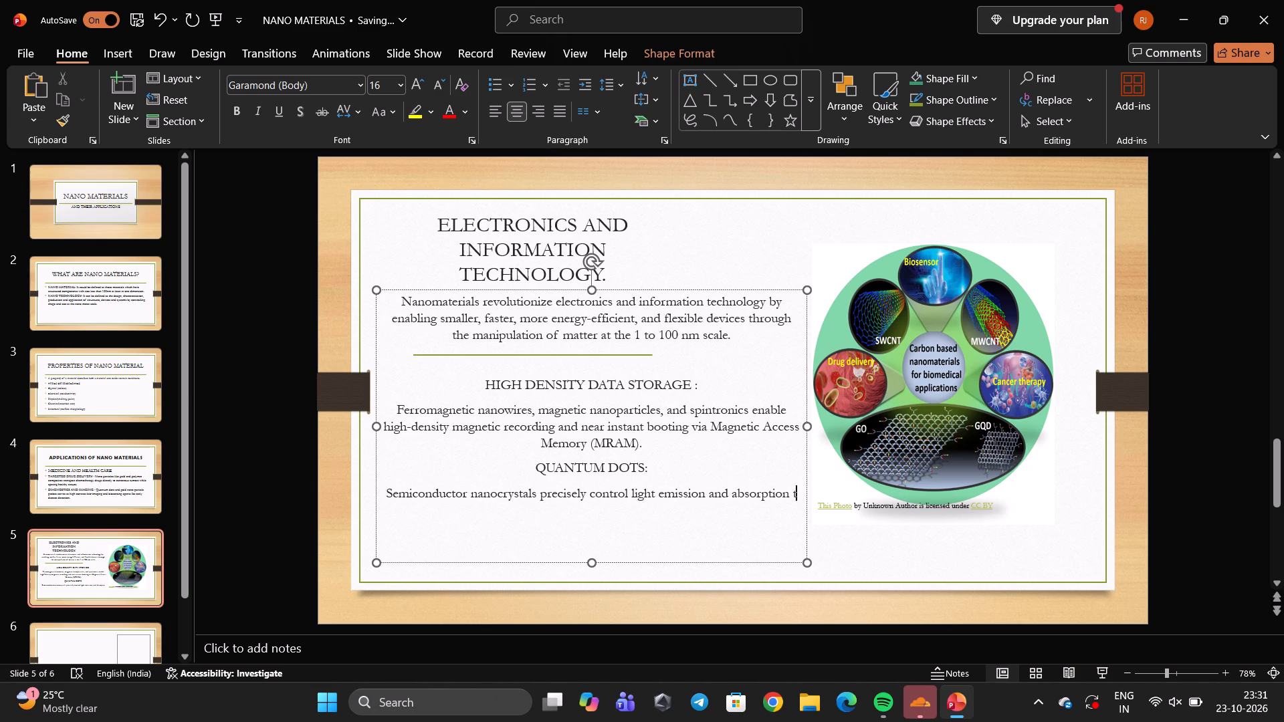
key(space)
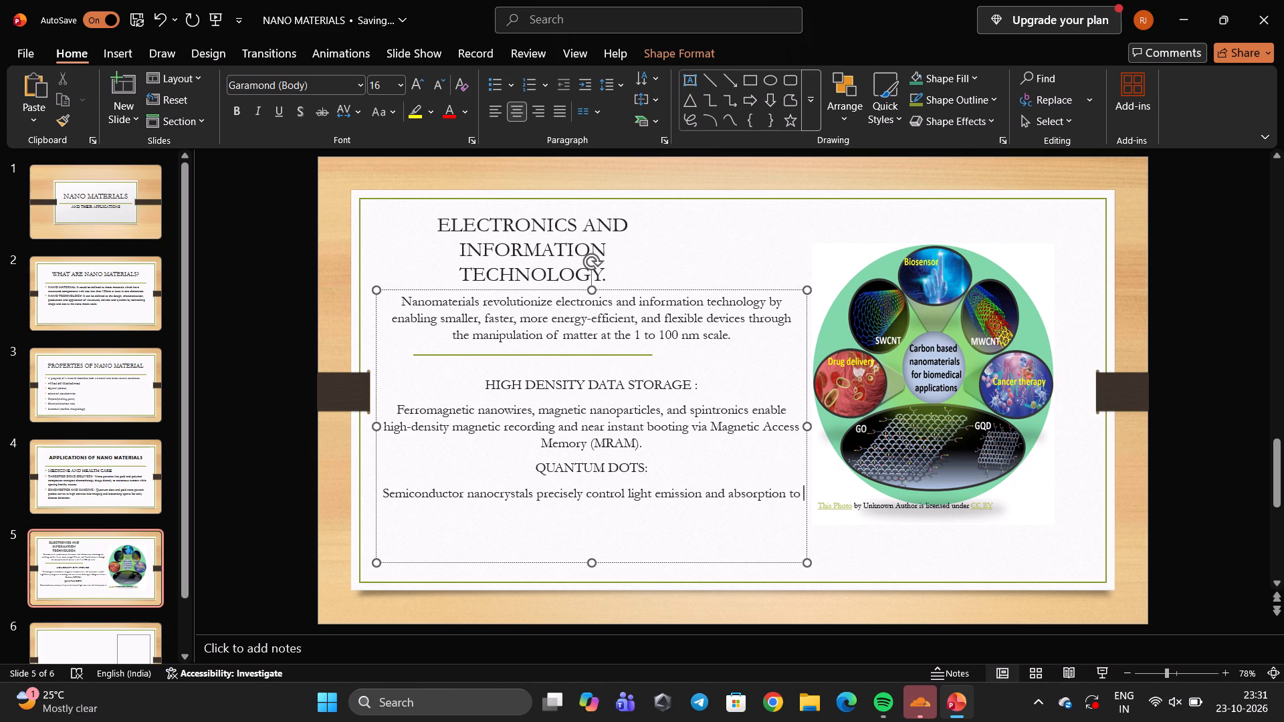
Finish the quantum dots sentence with "deliver brighter, more vibrant, and energy-efficient screens" and a period.
text(deliver brighter,)
key(space)
text(more vibrant)
text(,)
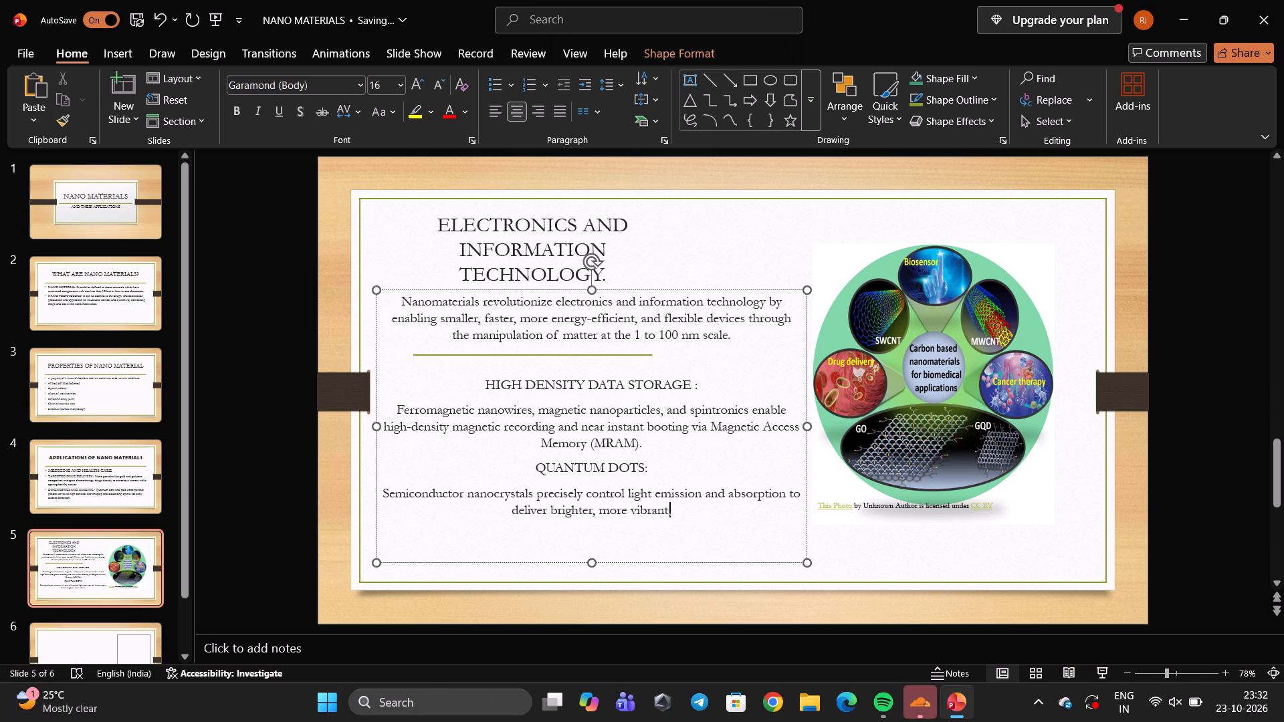
key(space)
text(and energy)
text(-e)
text(fficient)
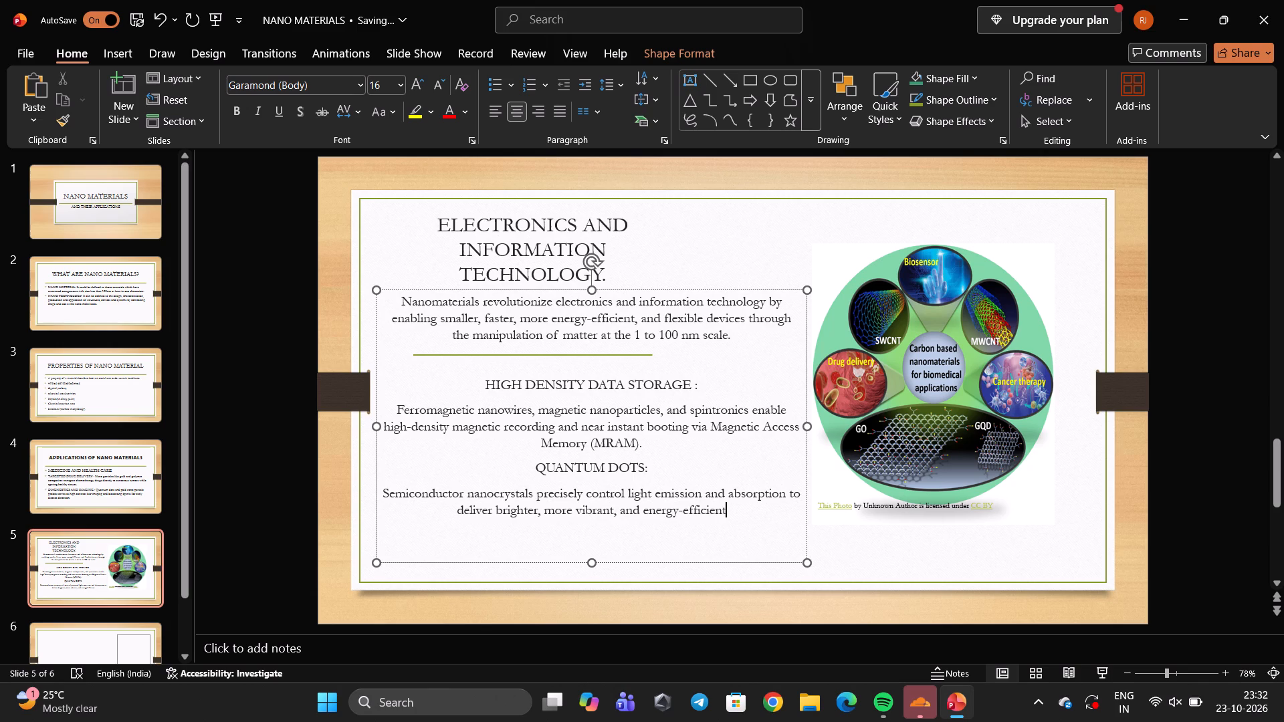
key(space)
text(screens)
key(period)
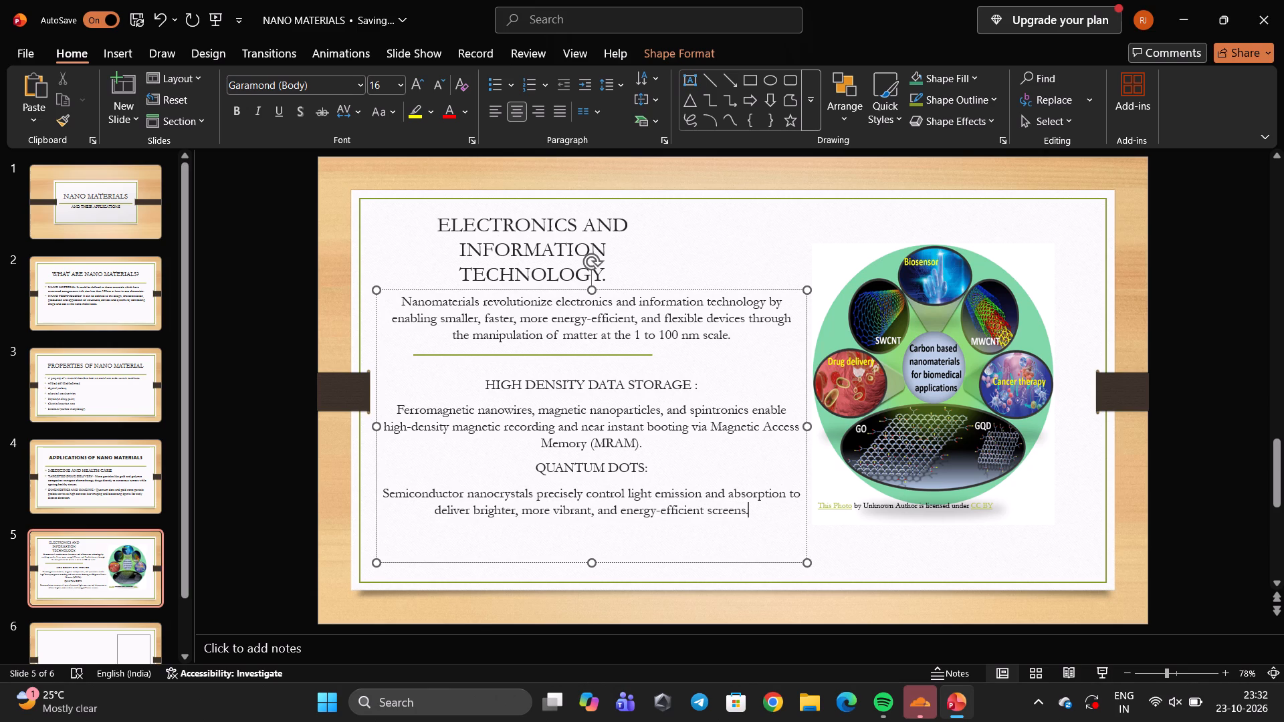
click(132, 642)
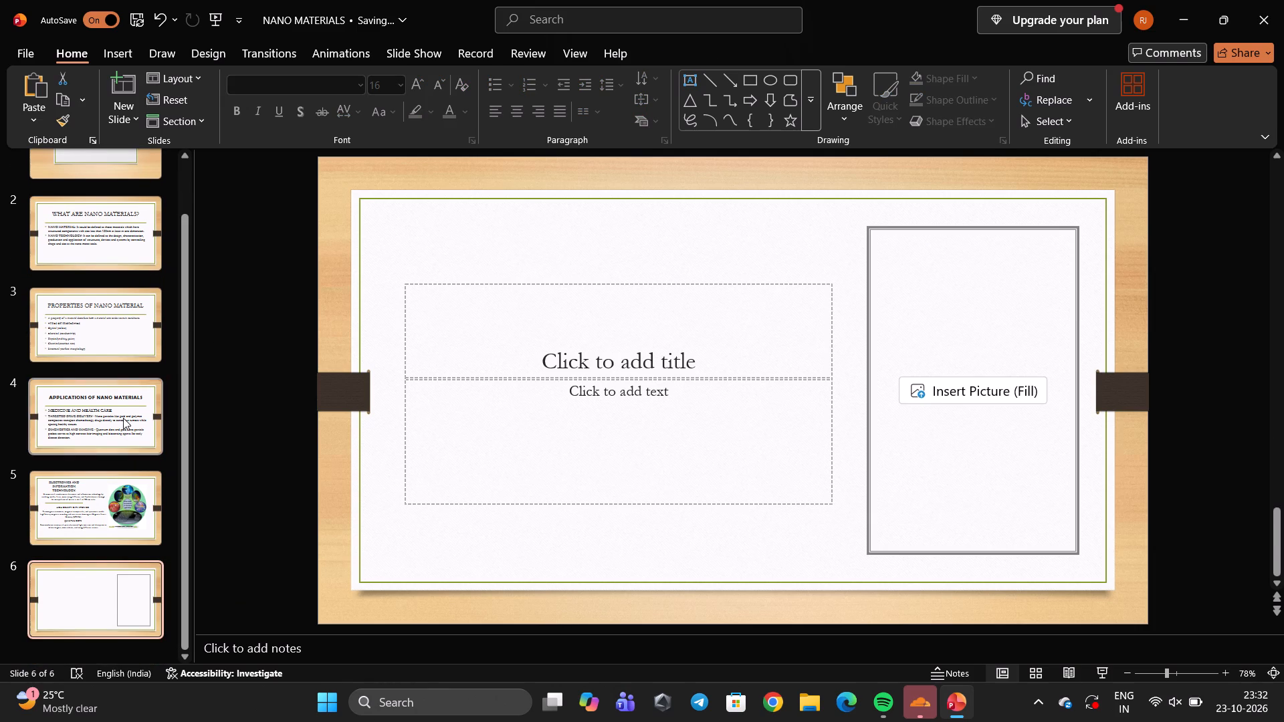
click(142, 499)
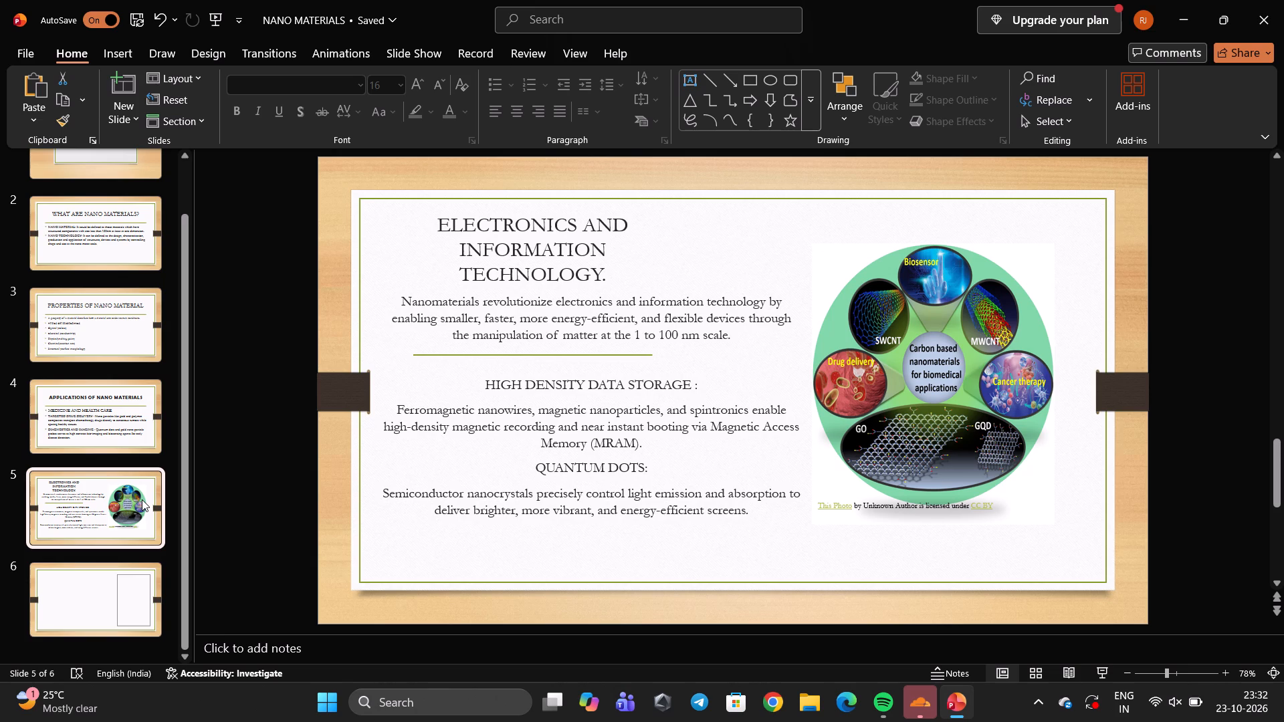
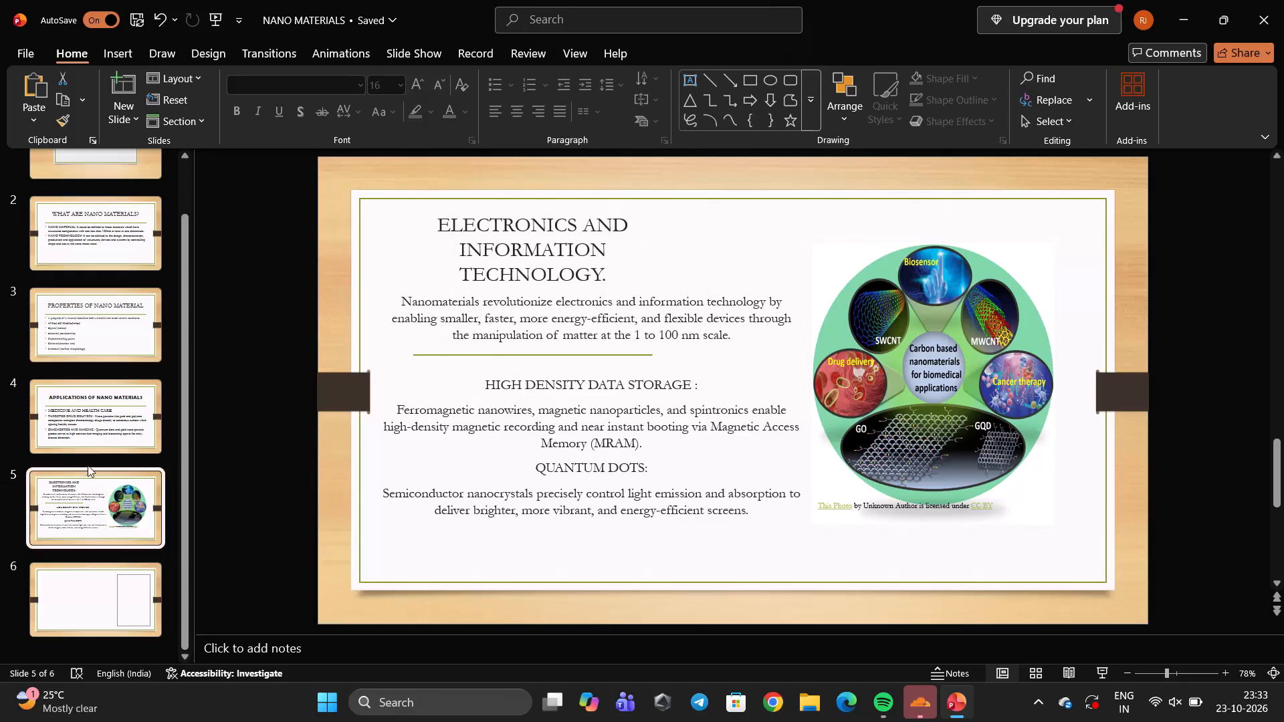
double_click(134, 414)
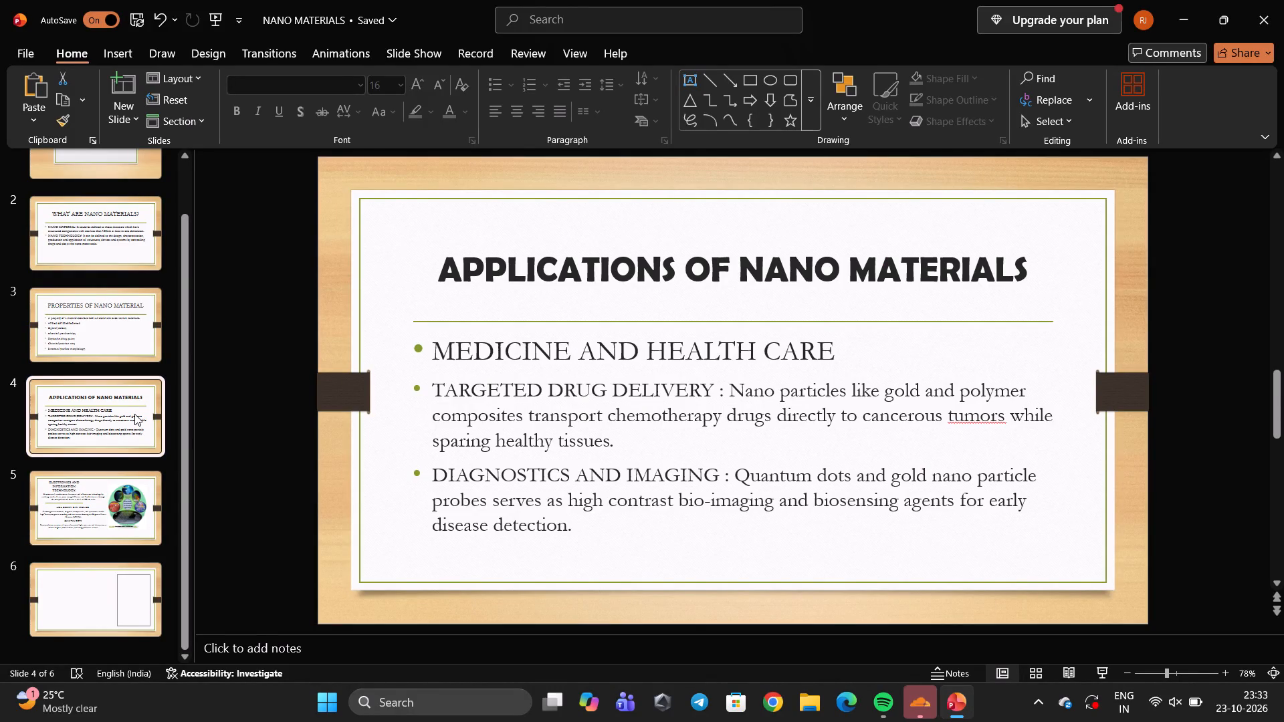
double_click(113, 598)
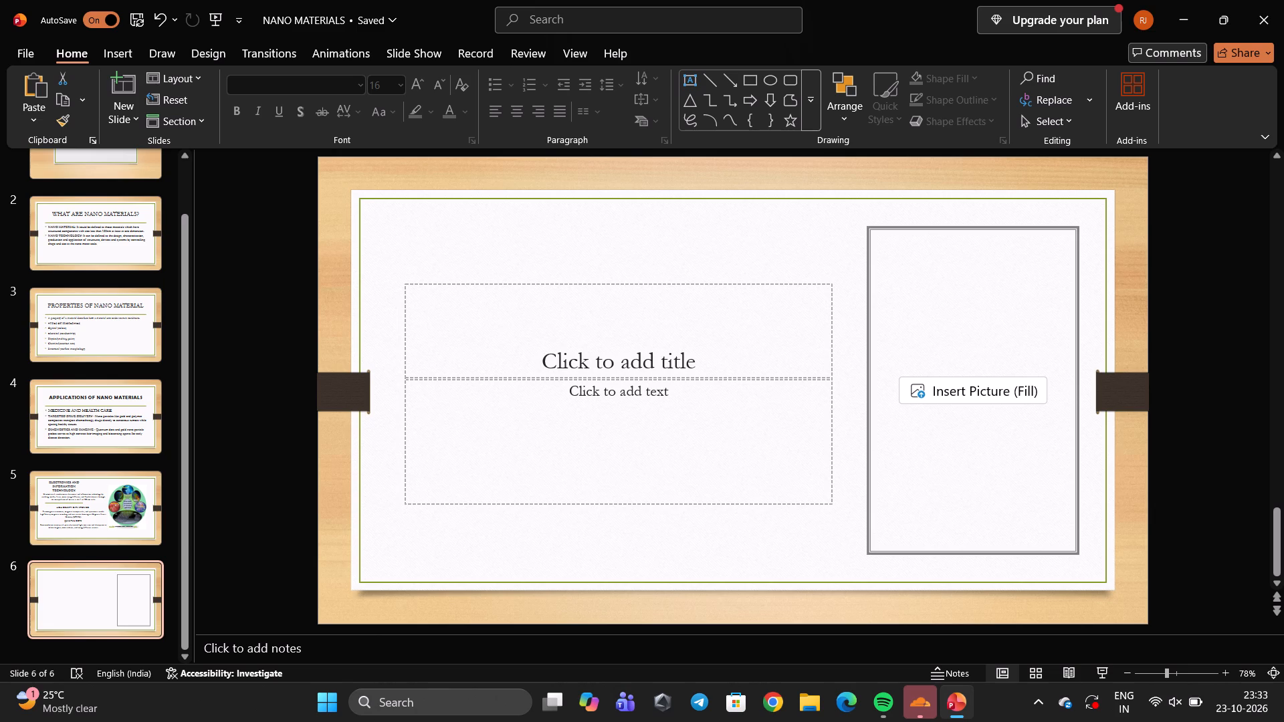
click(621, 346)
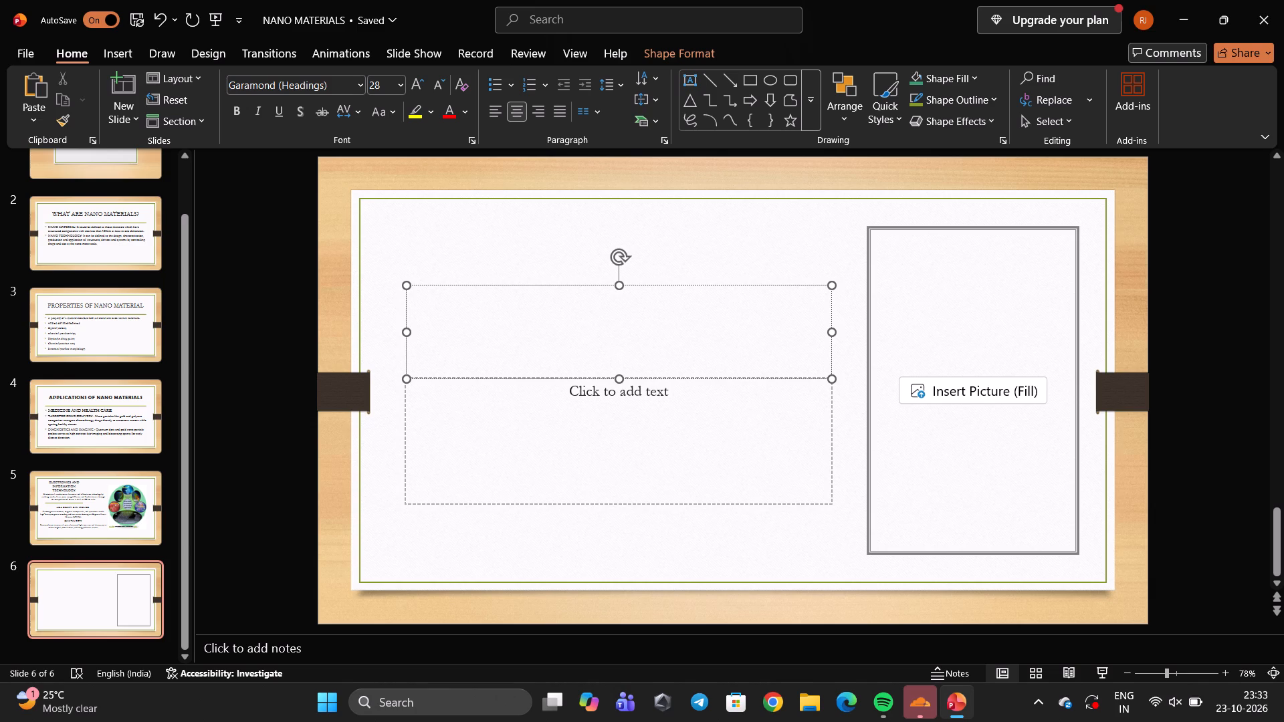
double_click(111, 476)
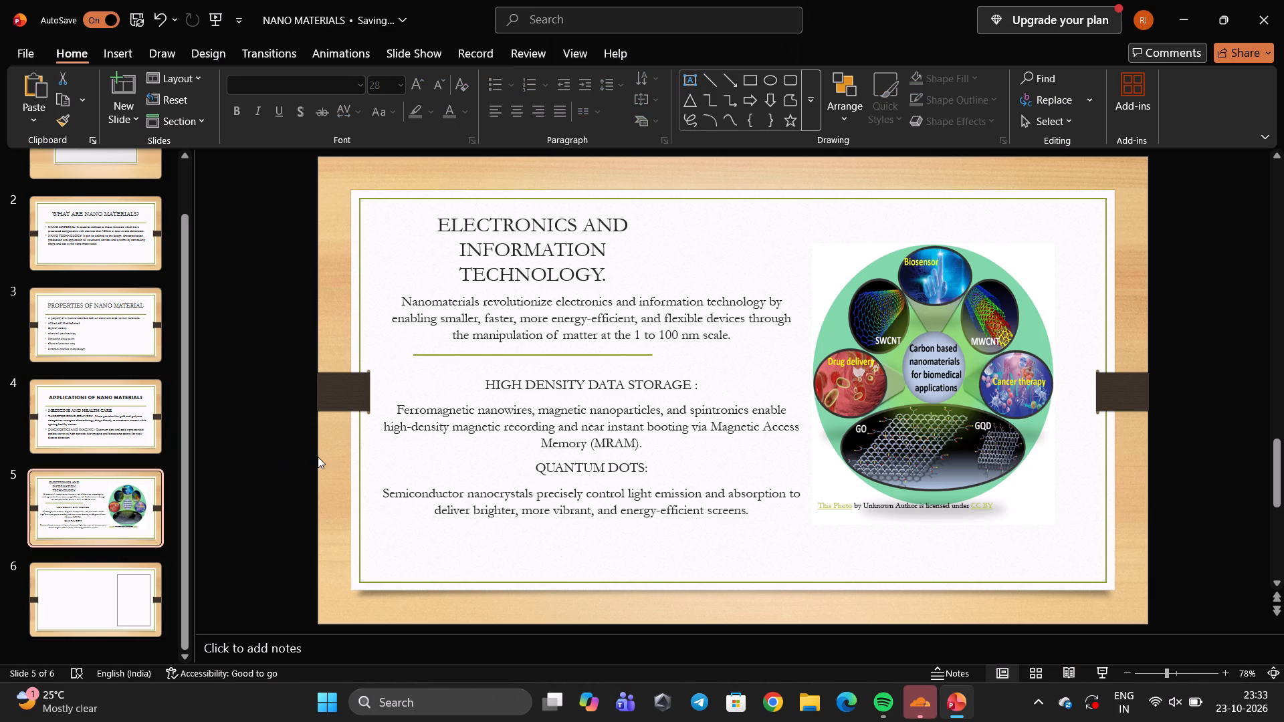
Enter the title "UNIQUE PROPERTIES OF NANOMATERIALS." on slide 6.
click(119, 578)
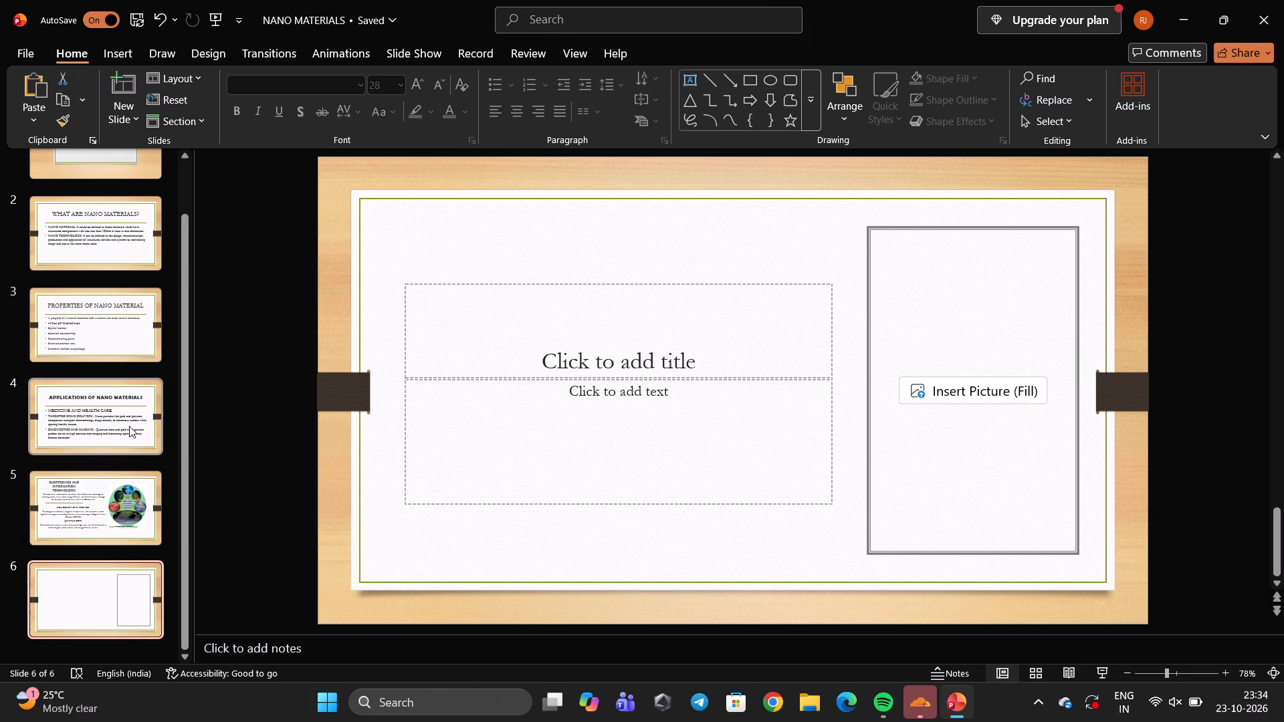
click(522, 334)
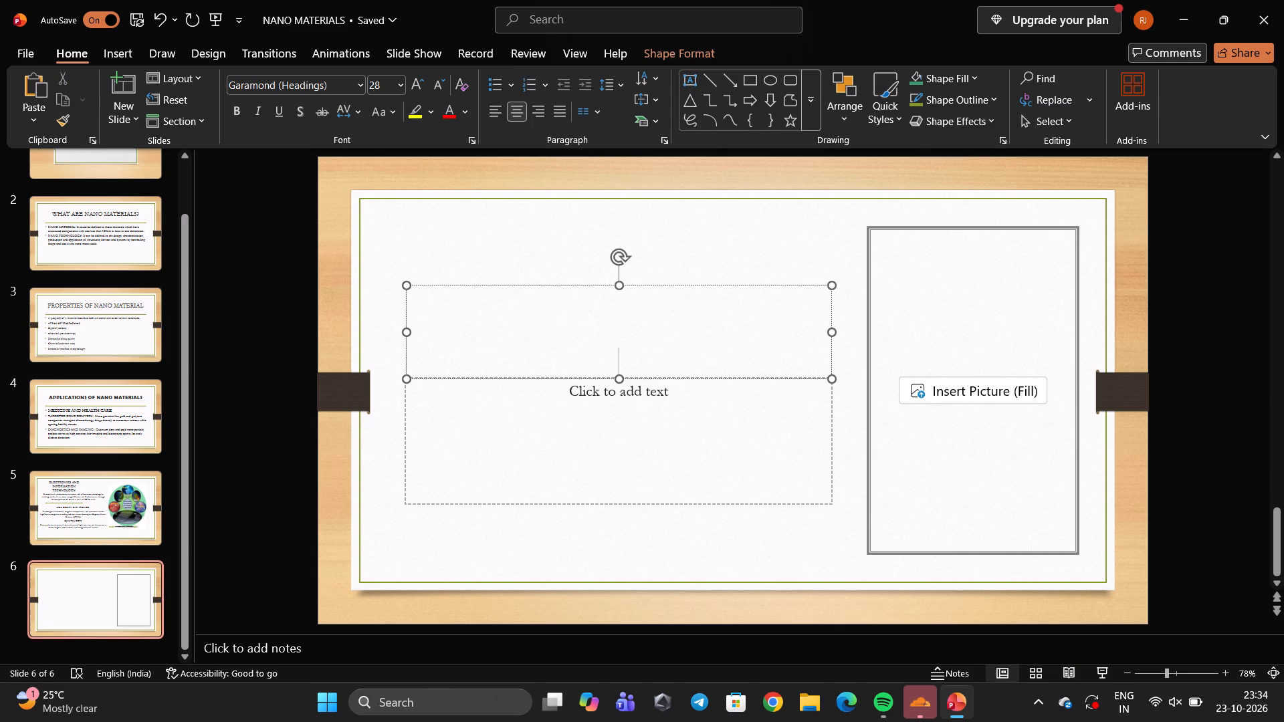
text(UNIQUE PROPET)
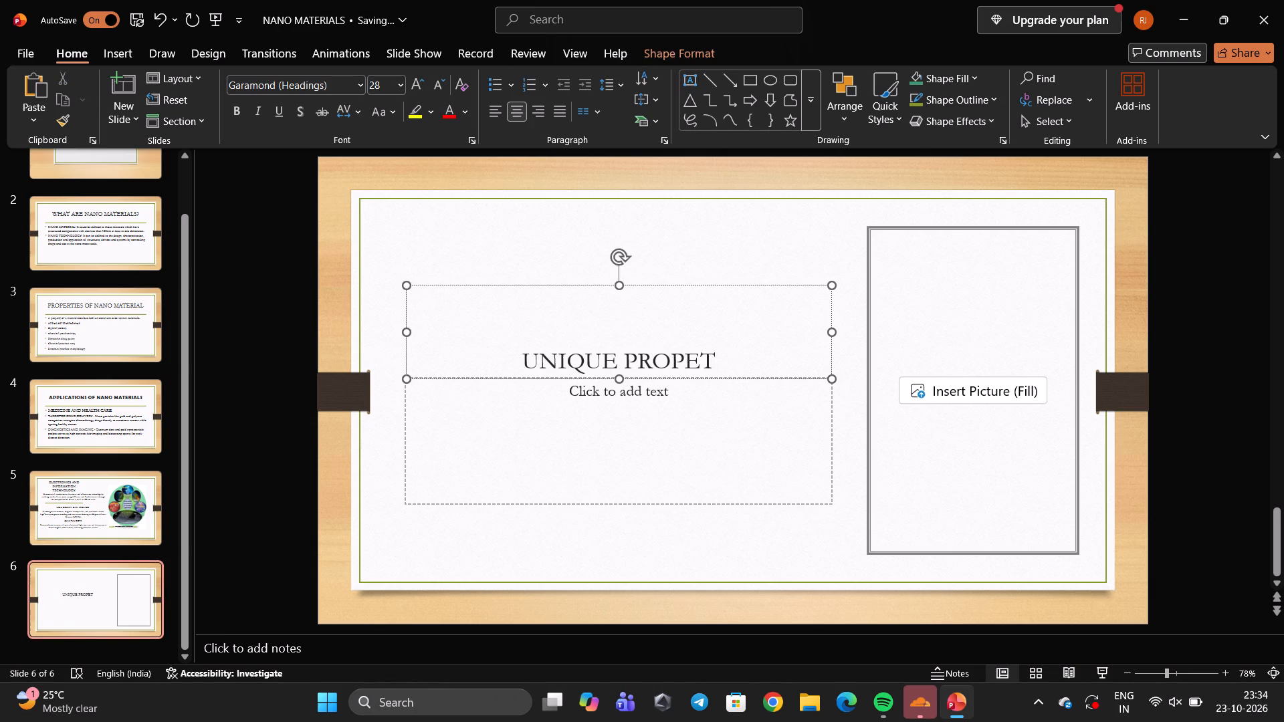
key(BackSpace)
text(RI)
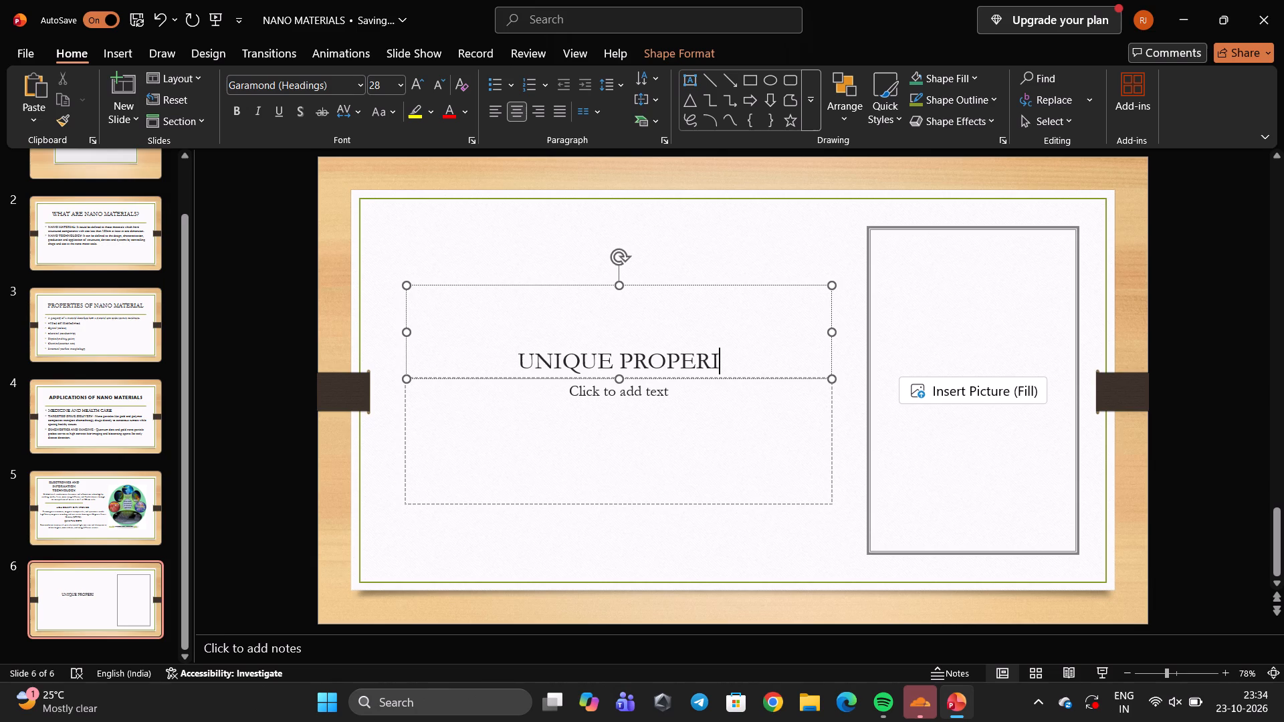
key(BackSpace)
text(TIES OF)
key(space)
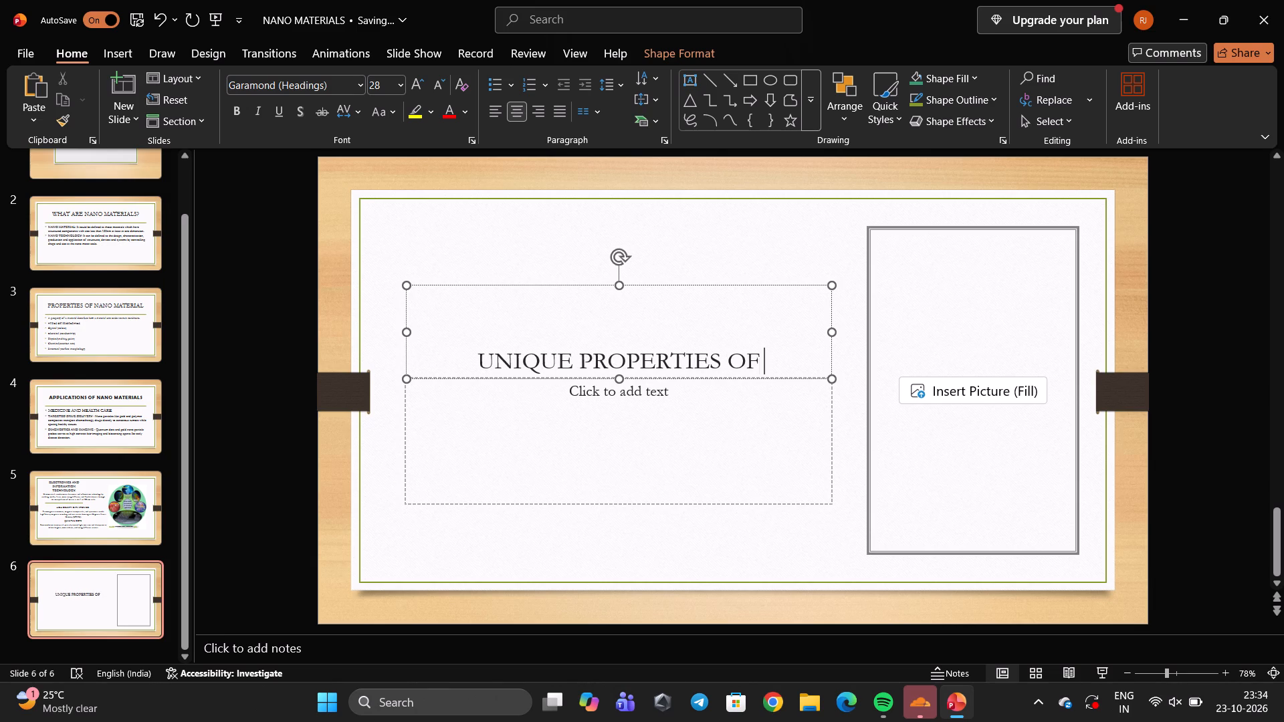
text(NANOMATERIALS)
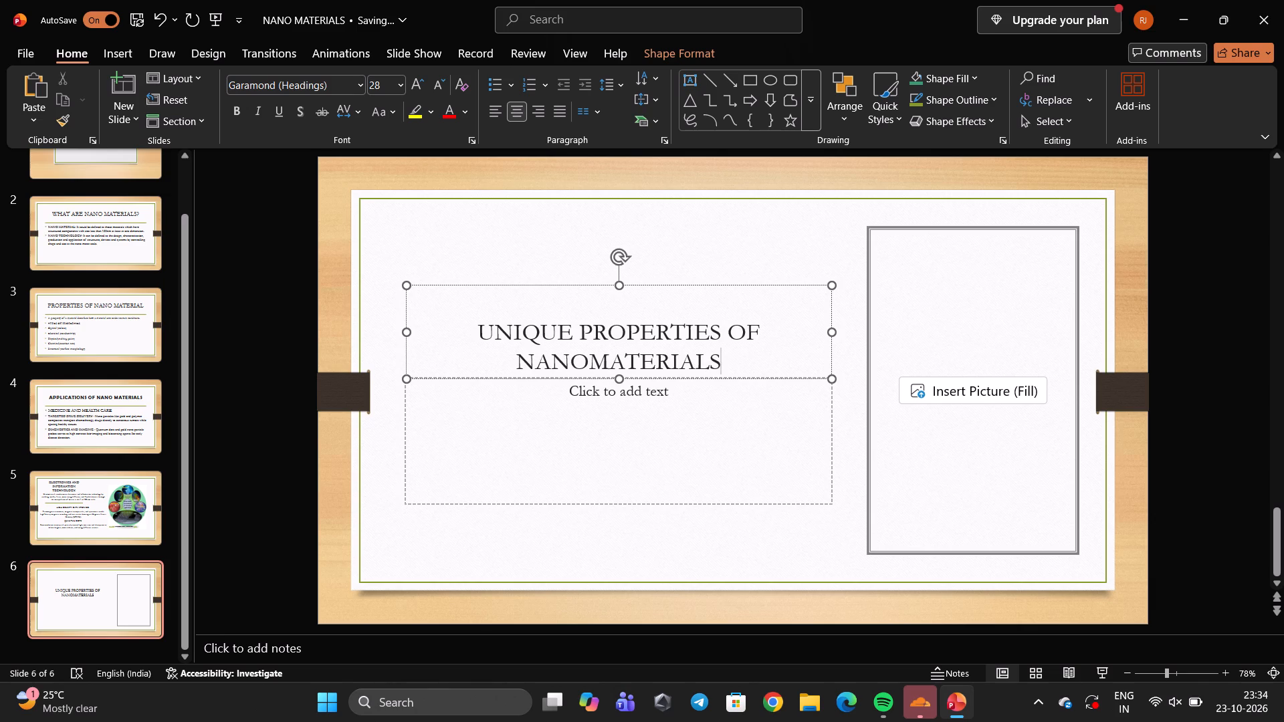
key(period)
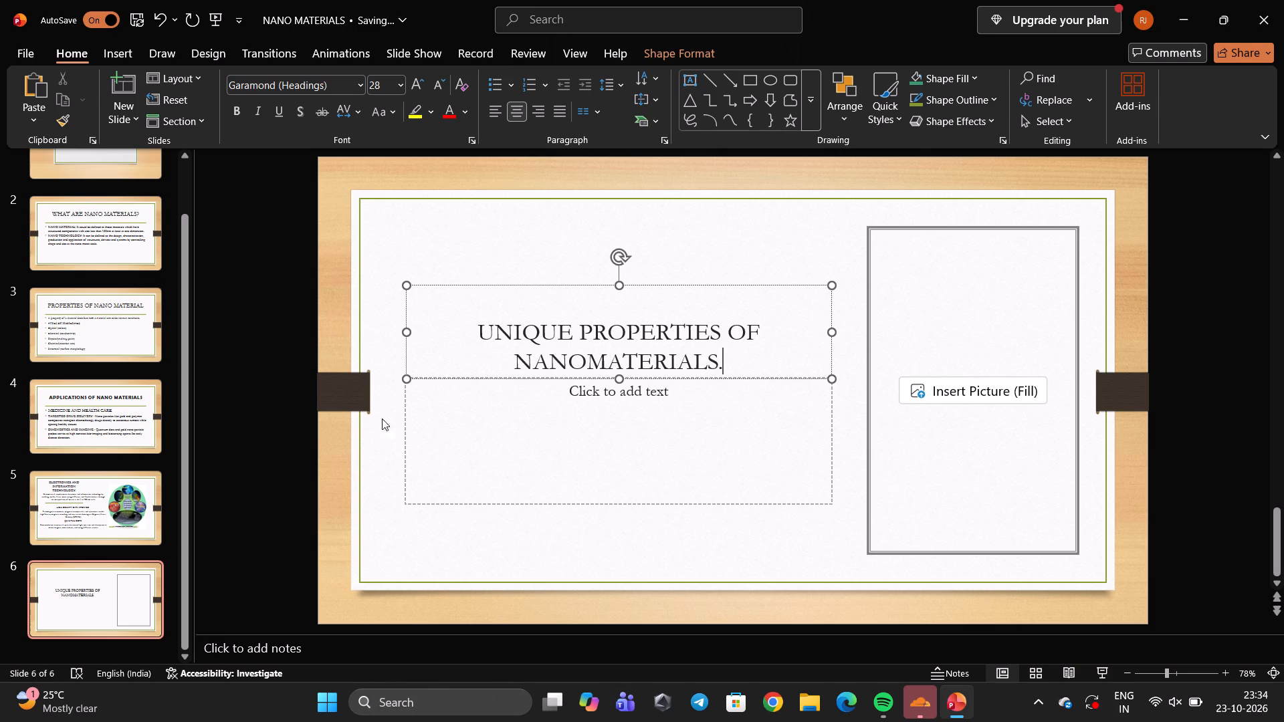
Start the text placeholder below the slide 6 title with the uppercase label "MECHANICAL :".
click(480, 397)
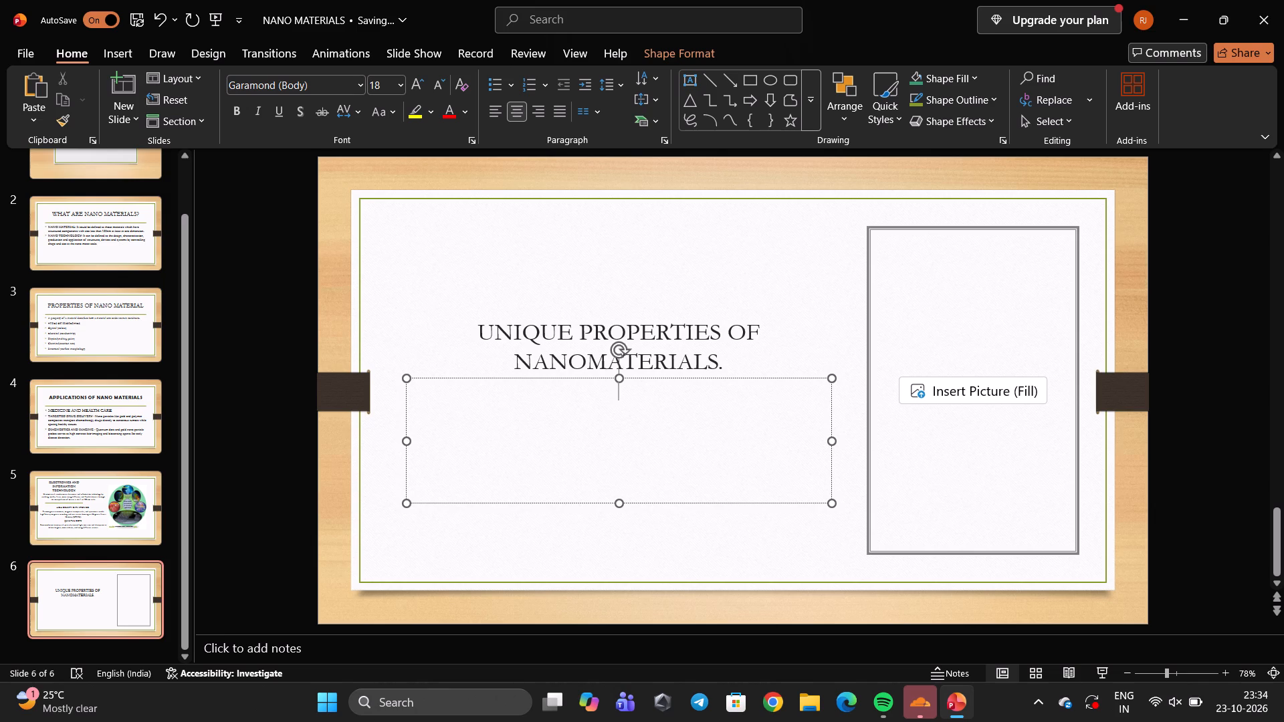
text(MECHANICAL)
key(shift+colon)
key(BackSpace)
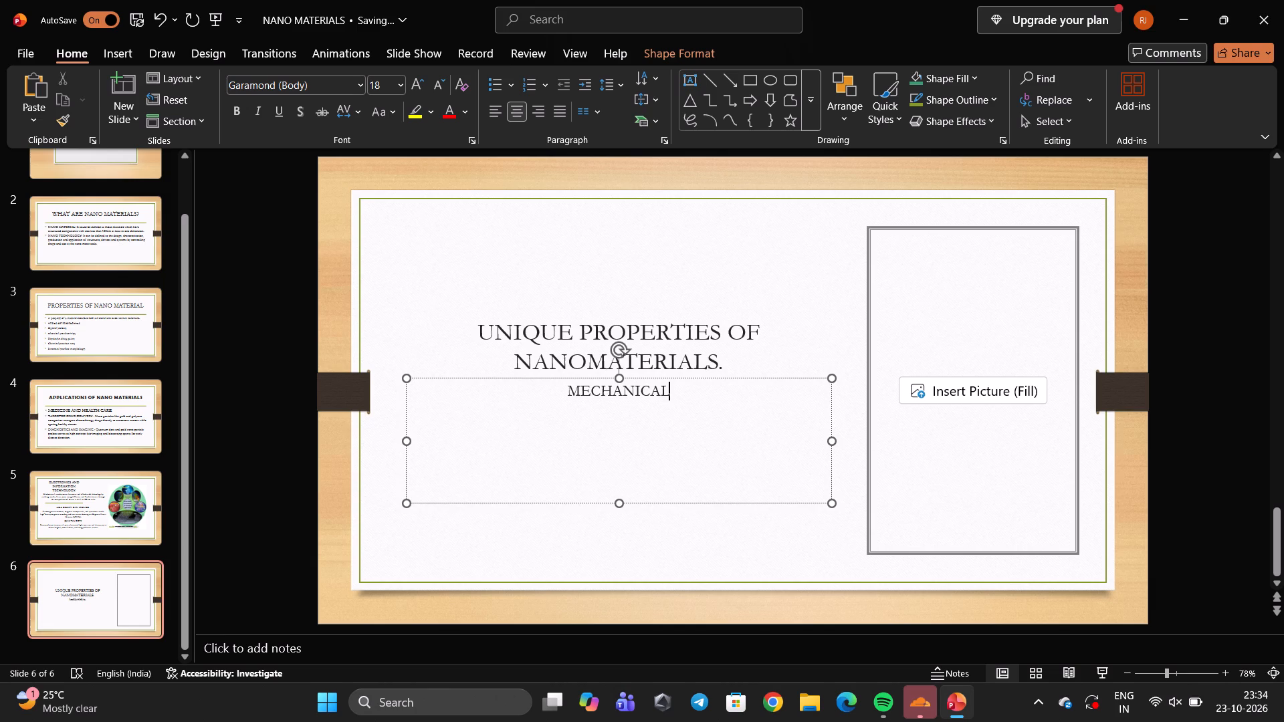
key(space)
text(:)
key(space)
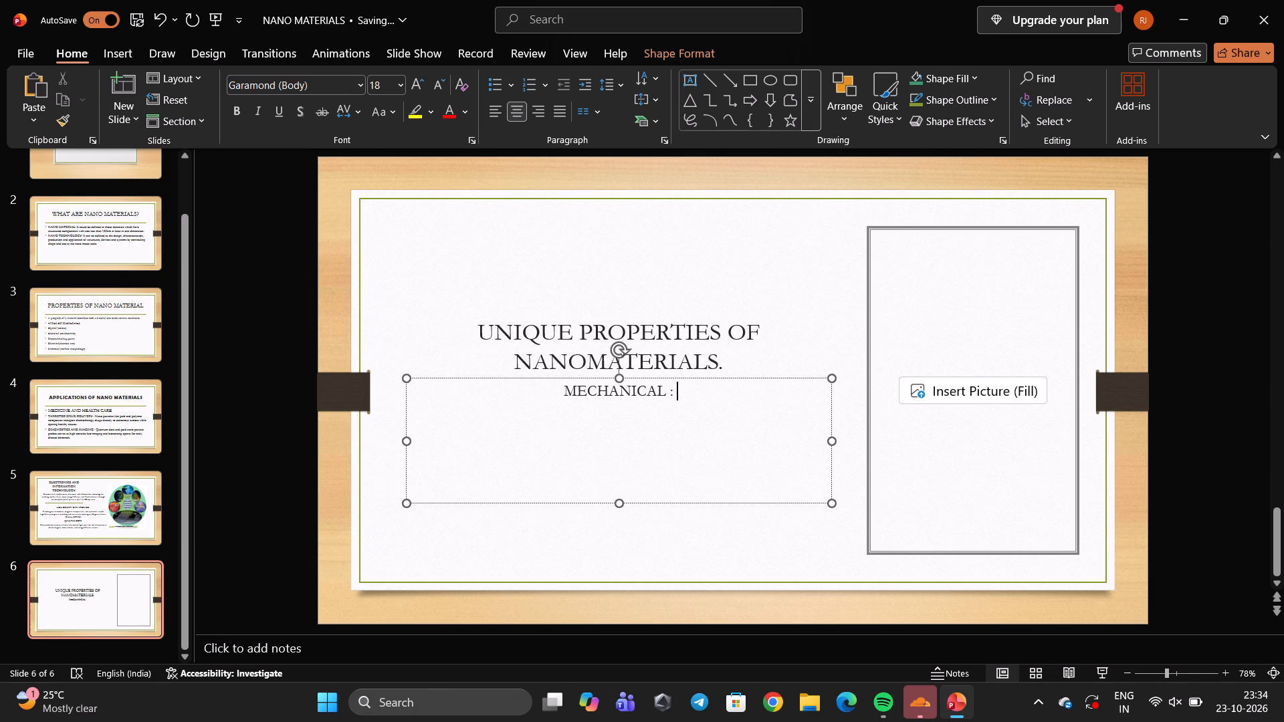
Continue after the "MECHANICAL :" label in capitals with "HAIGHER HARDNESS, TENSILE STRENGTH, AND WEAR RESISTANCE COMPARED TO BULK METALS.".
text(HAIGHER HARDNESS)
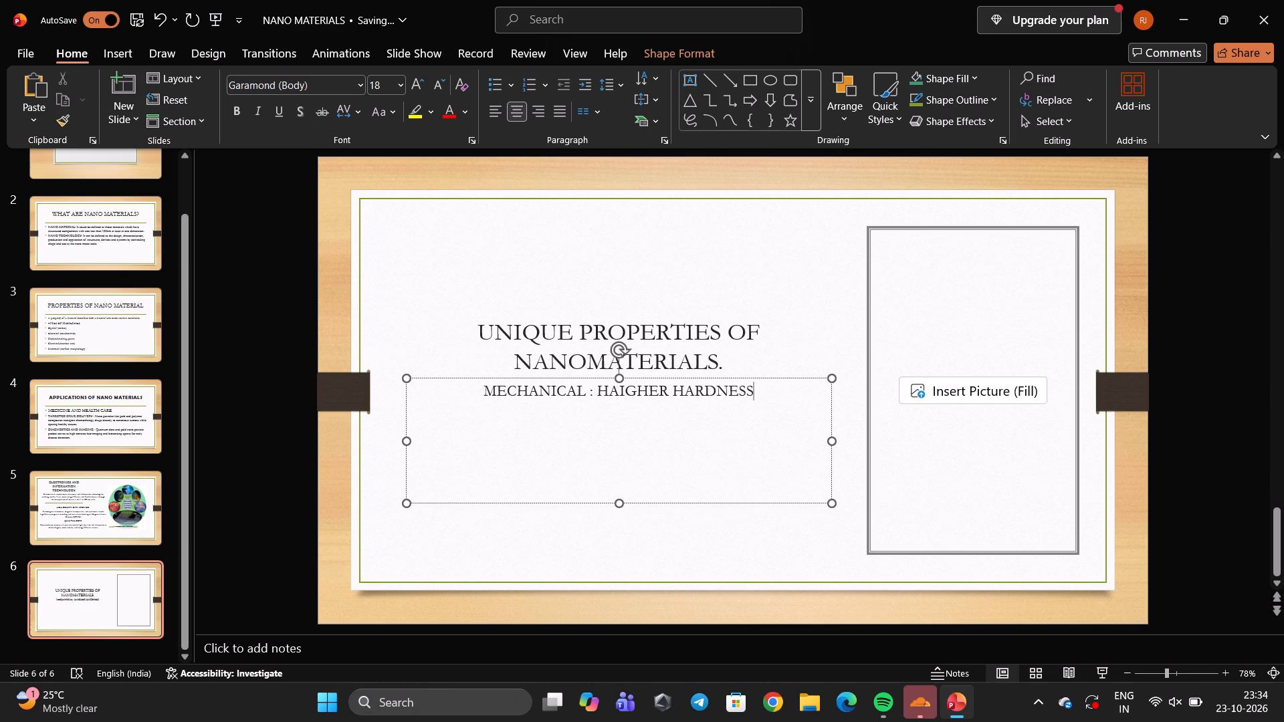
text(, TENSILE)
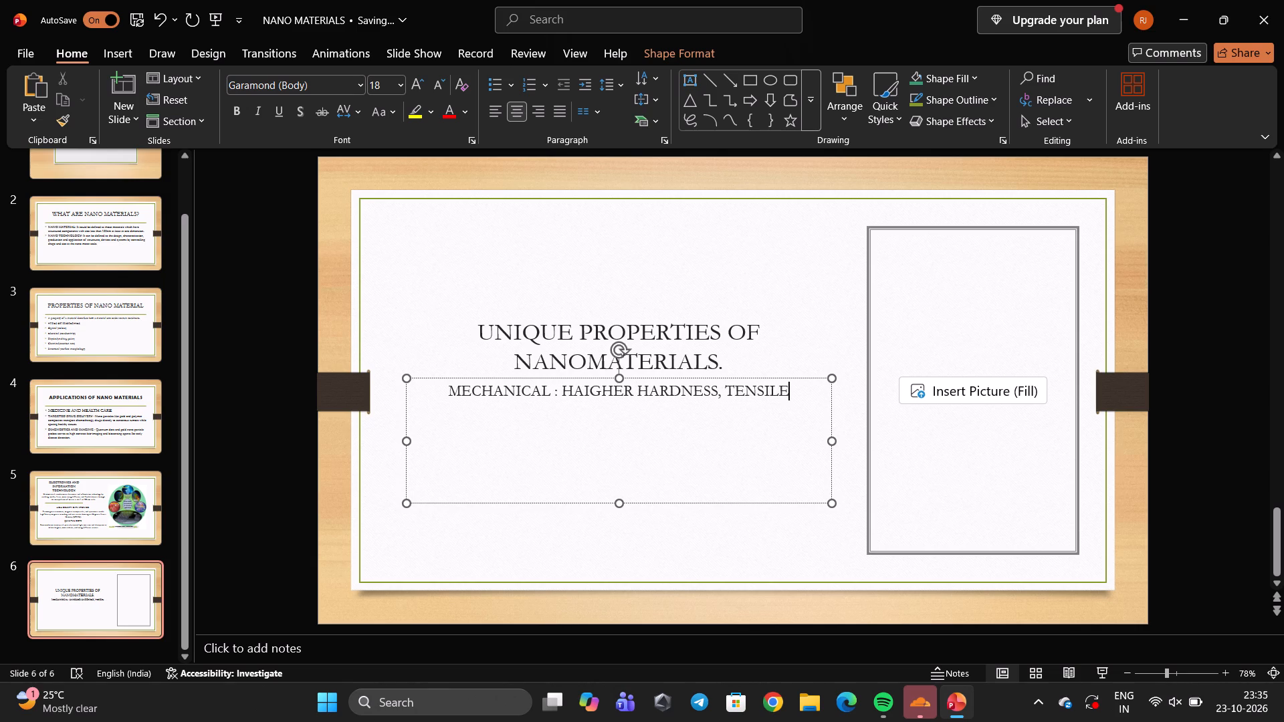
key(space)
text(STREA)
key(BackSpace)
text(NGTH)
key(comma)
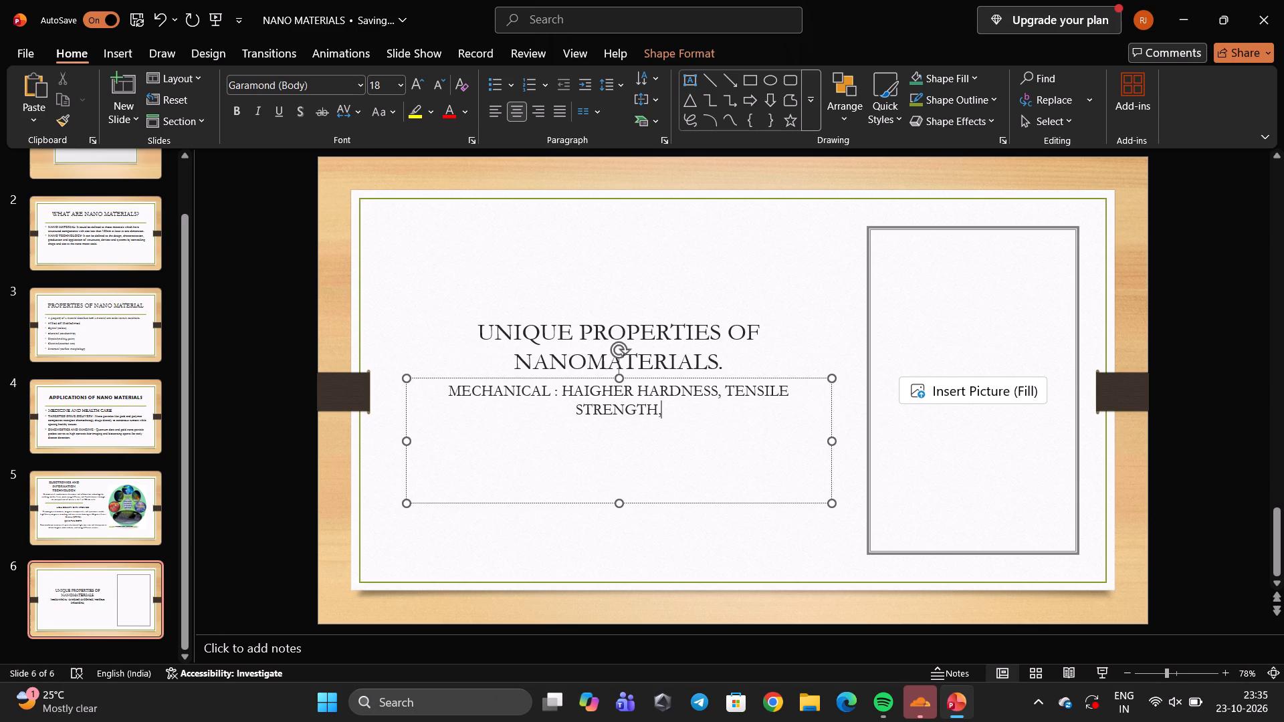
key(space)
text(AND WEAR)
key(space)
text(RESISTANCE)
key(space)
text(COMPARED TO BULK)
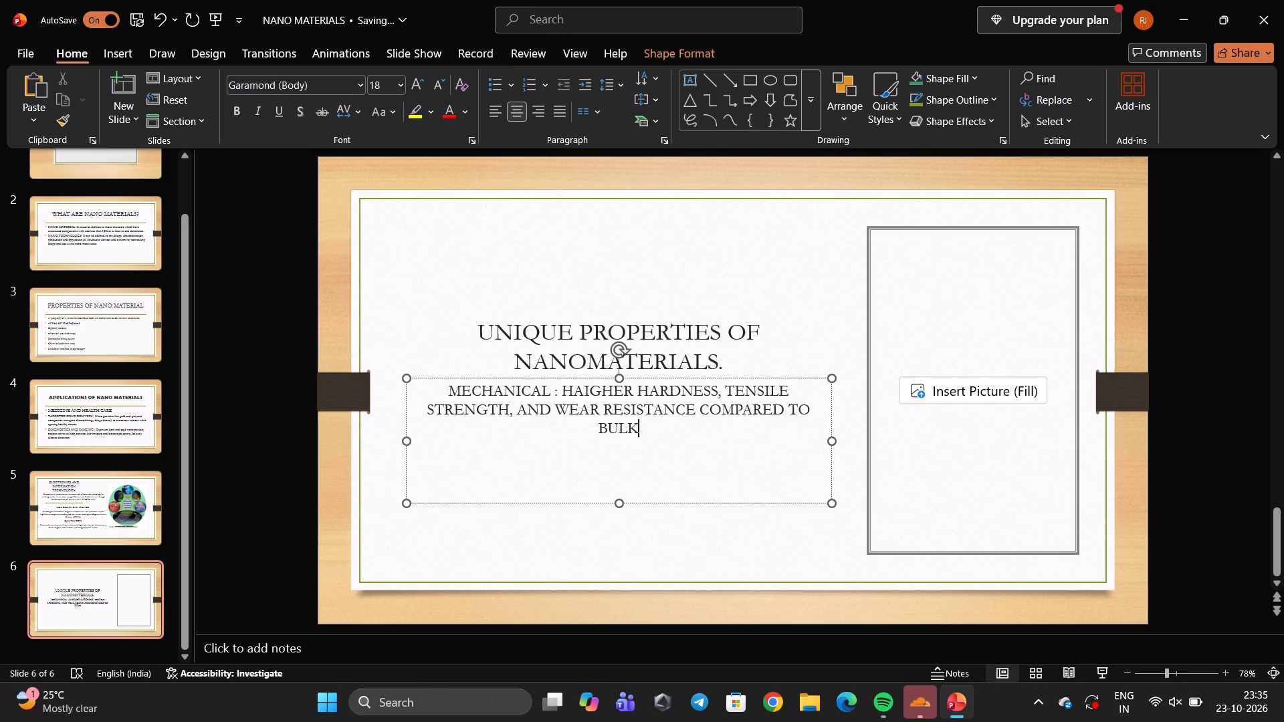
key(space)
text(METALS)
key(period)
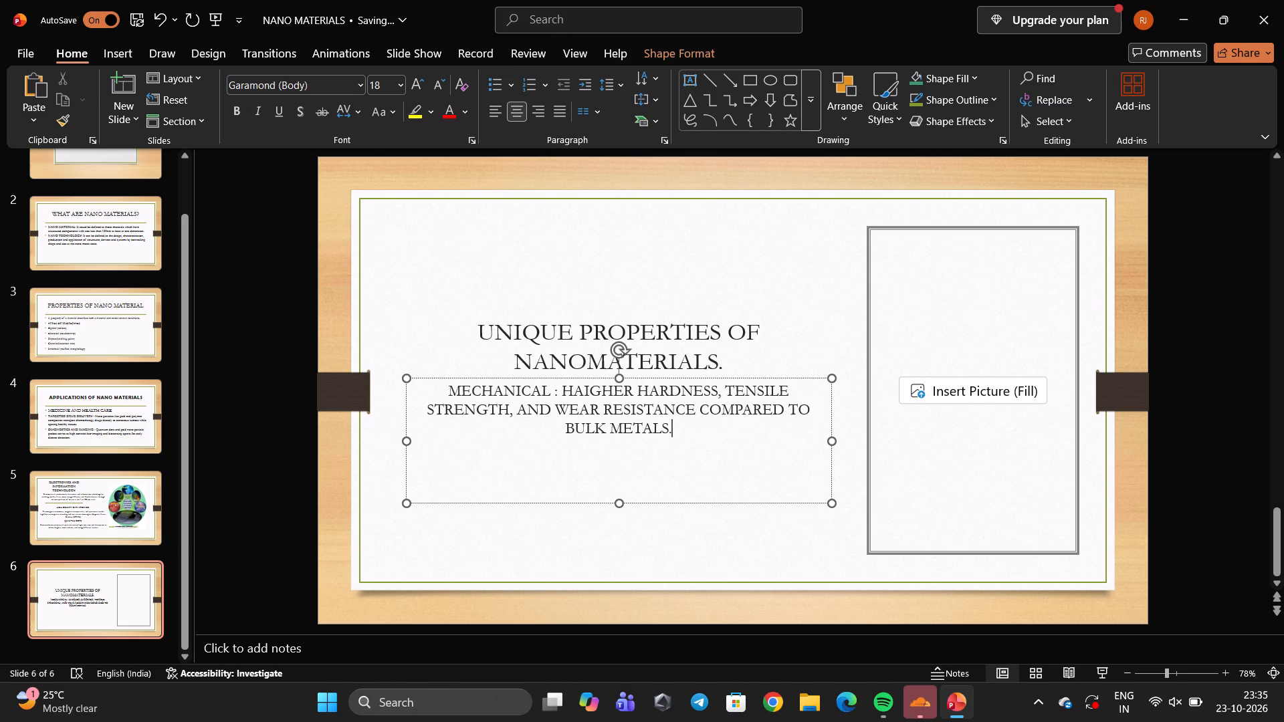
Replace the uppercase description after the "MECHANICAL :" label with "Higher hardness", capitalizing only its first letter.
key(BackSpace)
key(BackSpace)
key(BackSpace)
key(BackSpace)
key(BackSpace)
key(BackSpace)
key(BackSpace)
key(BackSpace)
key(BackSpace)
key(BackSpace)
key(BackSpace)
key(BackSpace)
key(BackSpace)
key(BackSpace)
key(BackSpace)
key(BackSpace)
key(BackSpace)
key(BackSpace)
key(BackSpace)
key(BackSpace)
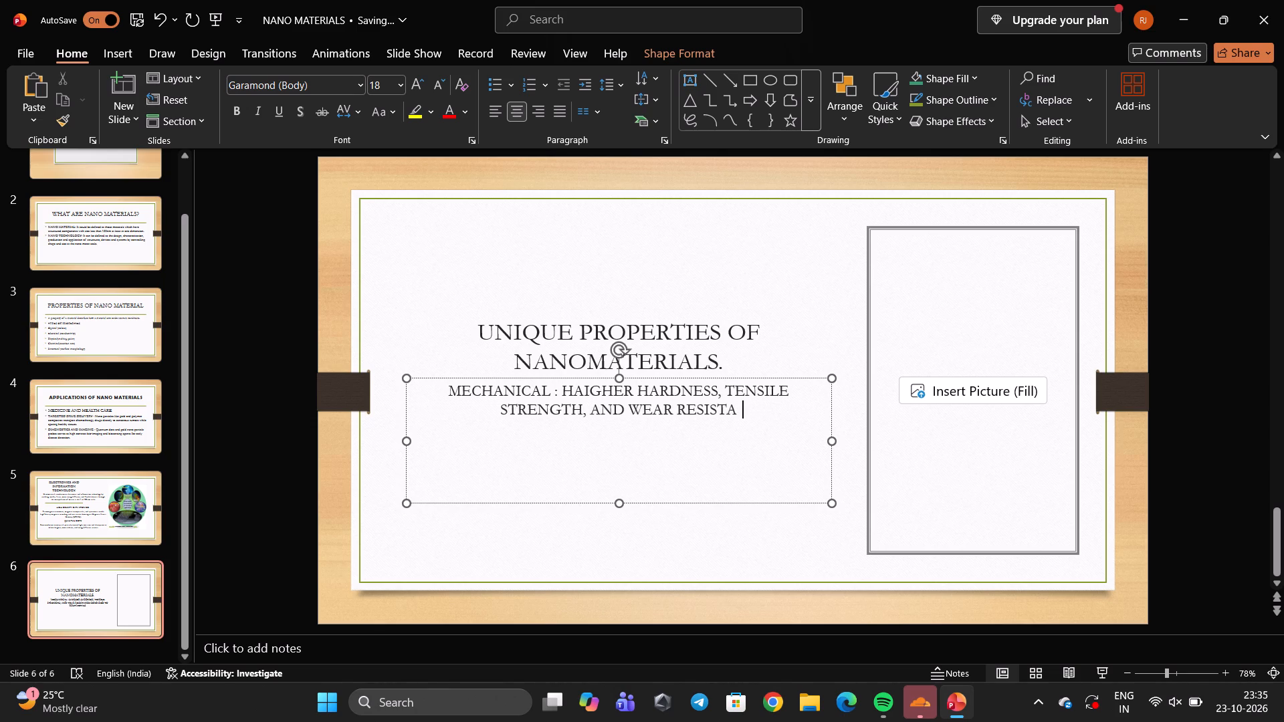
key(BackSpace)
key(BackSpace)
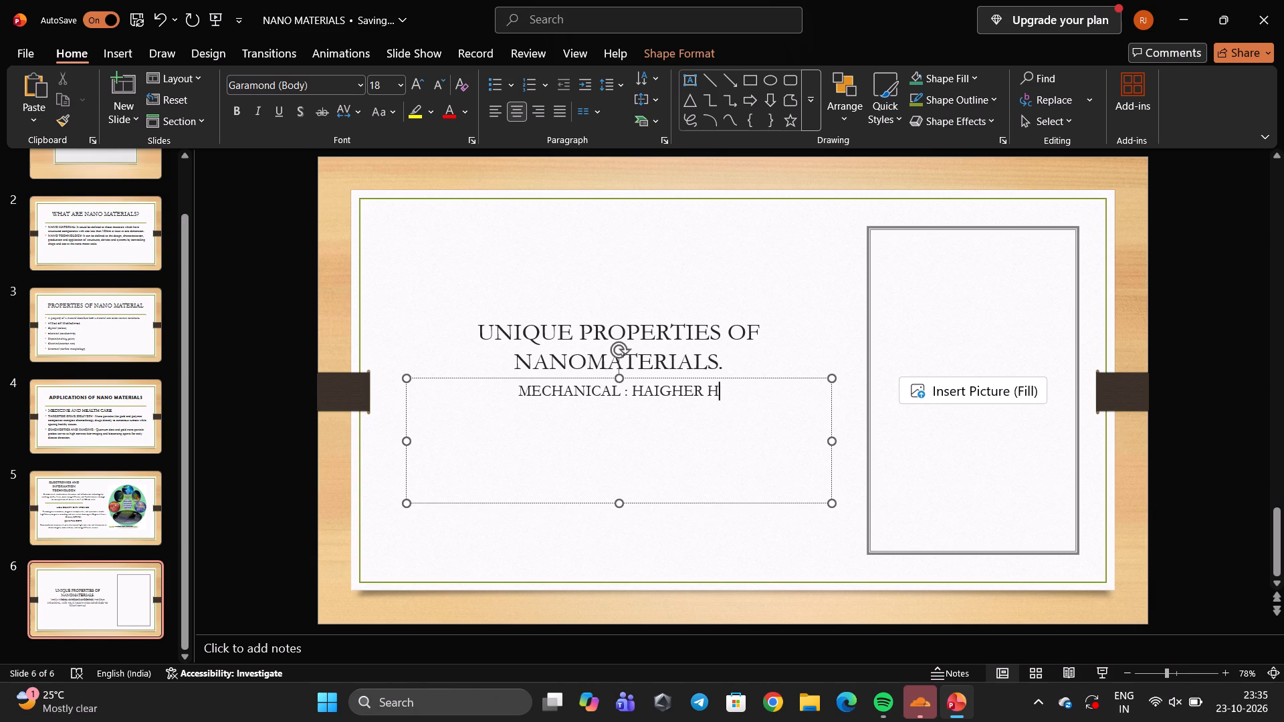
key(BackSpace)
key(BackSpace)
key(BackSpace)
key(BackSpace)
key(BackSpace)
key(BackSpace)
key(BackSpace)
key(BackSpace)
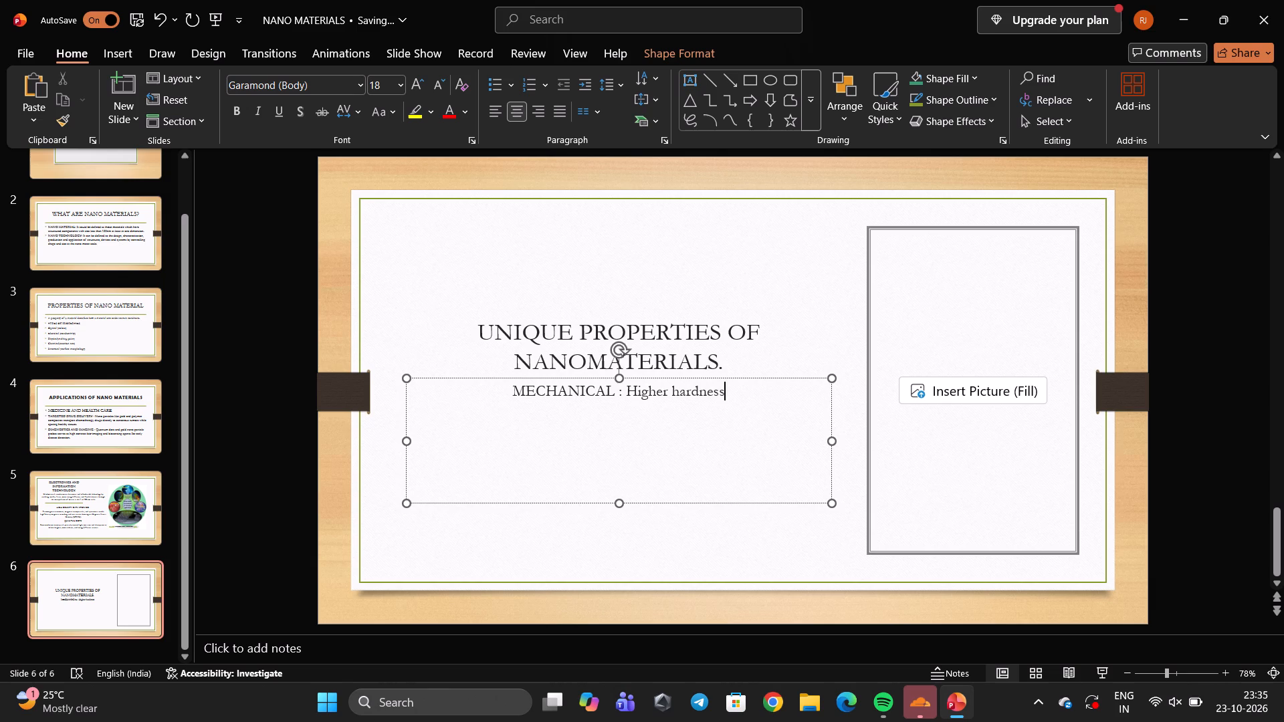
Complete the mechanical description after "Higher hardness" with ", tensile strength, and waer resistance compared to bulk materials.".
text(,)
key(space)
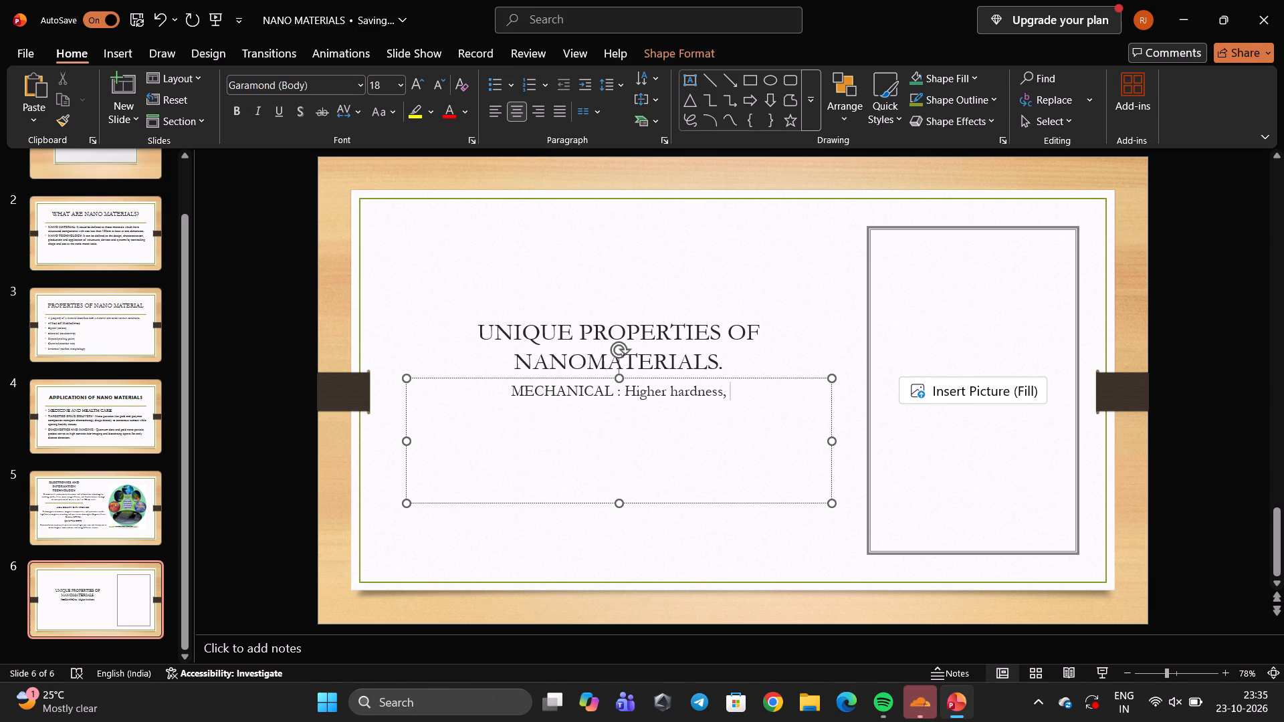
text(tensile strength, and)
key(space)
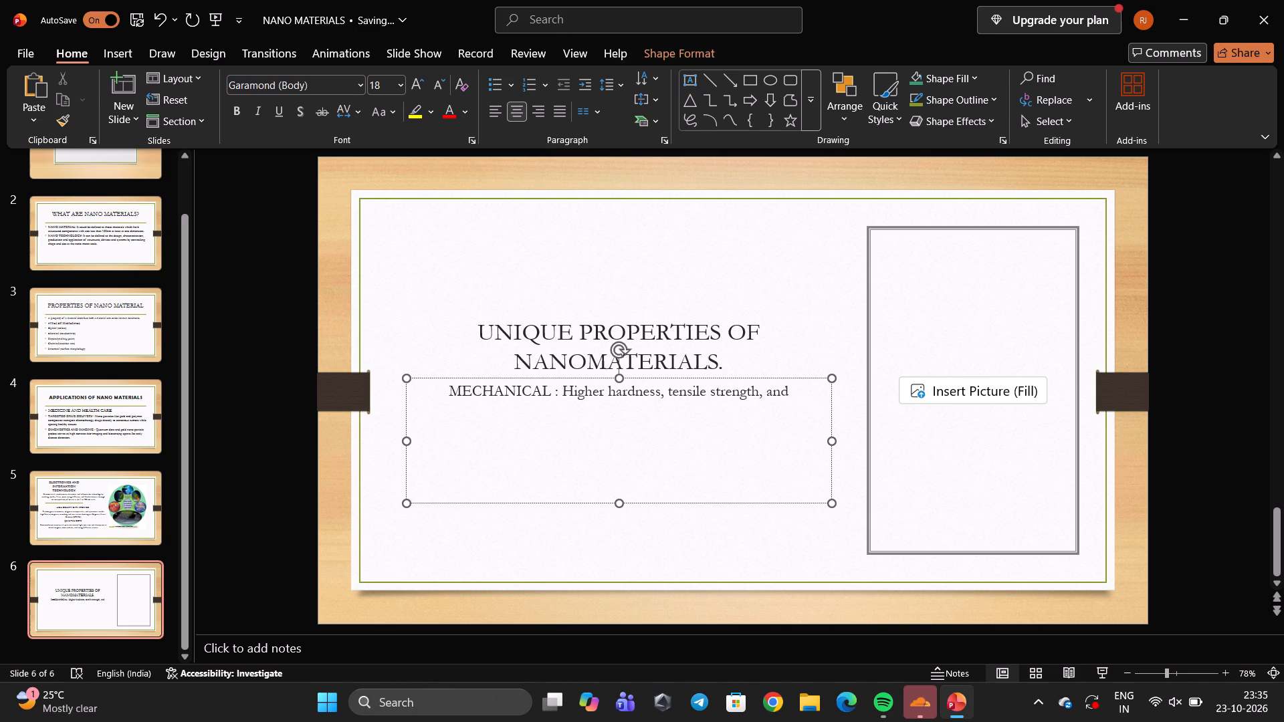
text(waer resistance compared to bulk ma)
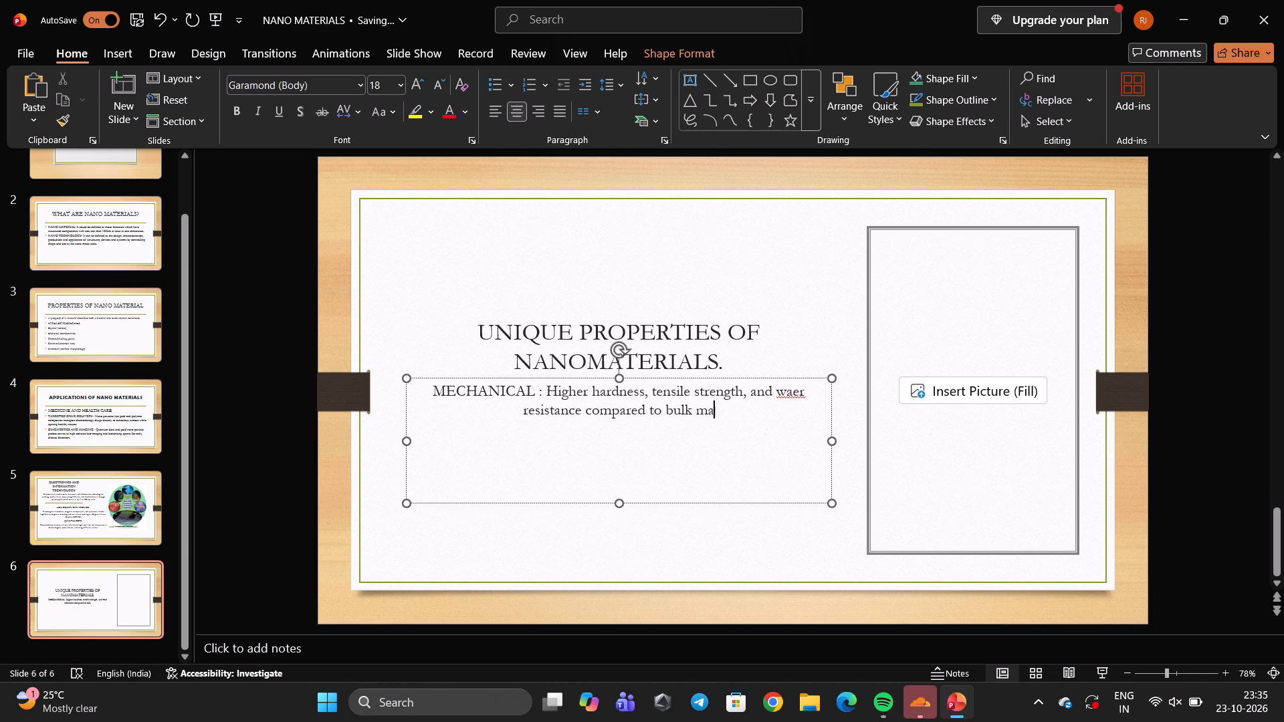
text(t)
text(erials)
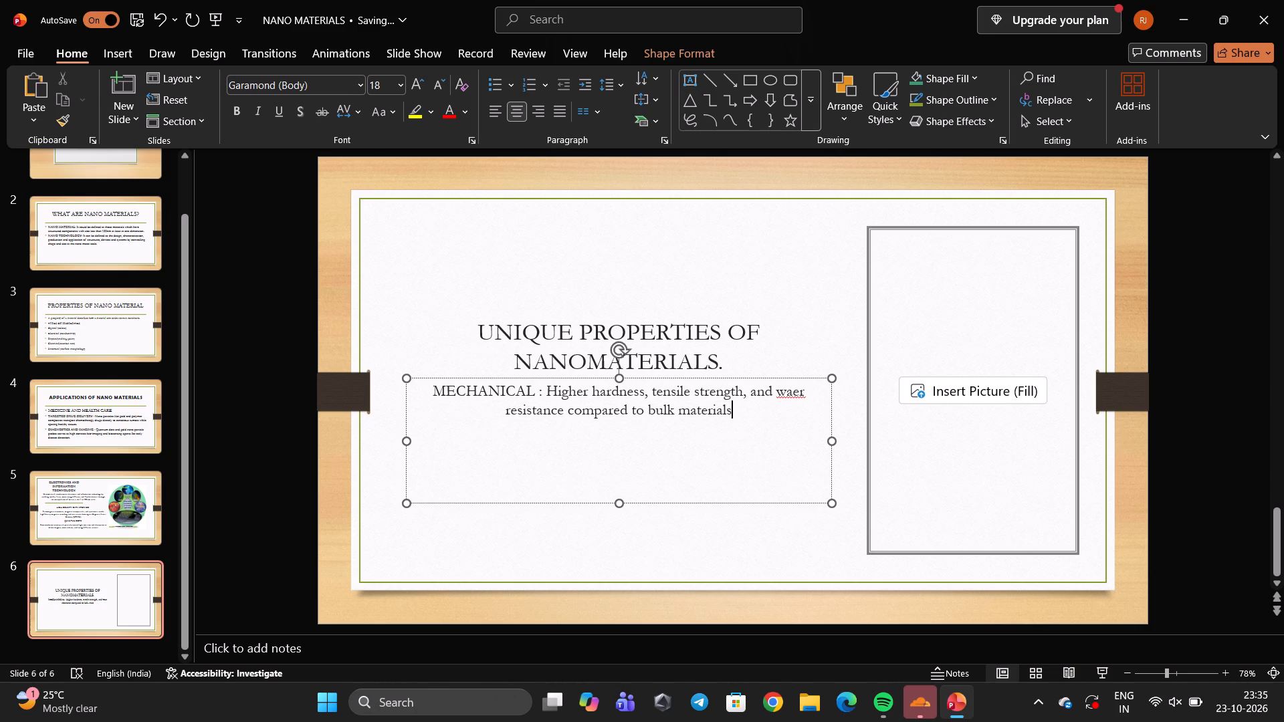
key(period)
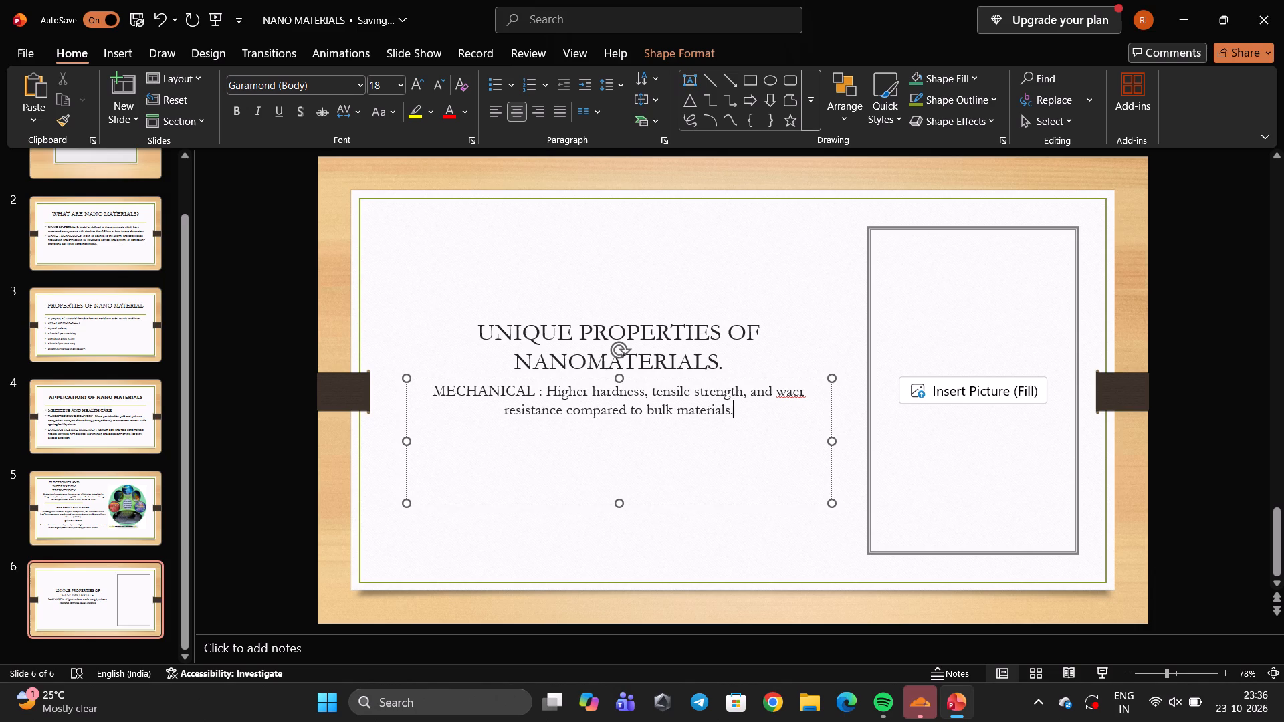
Start a new paragraph below the mechanical description with the label "Optical :" and a lowercase "q".
key(Return)
text(optical)
key(space)
text(:)
key(space)
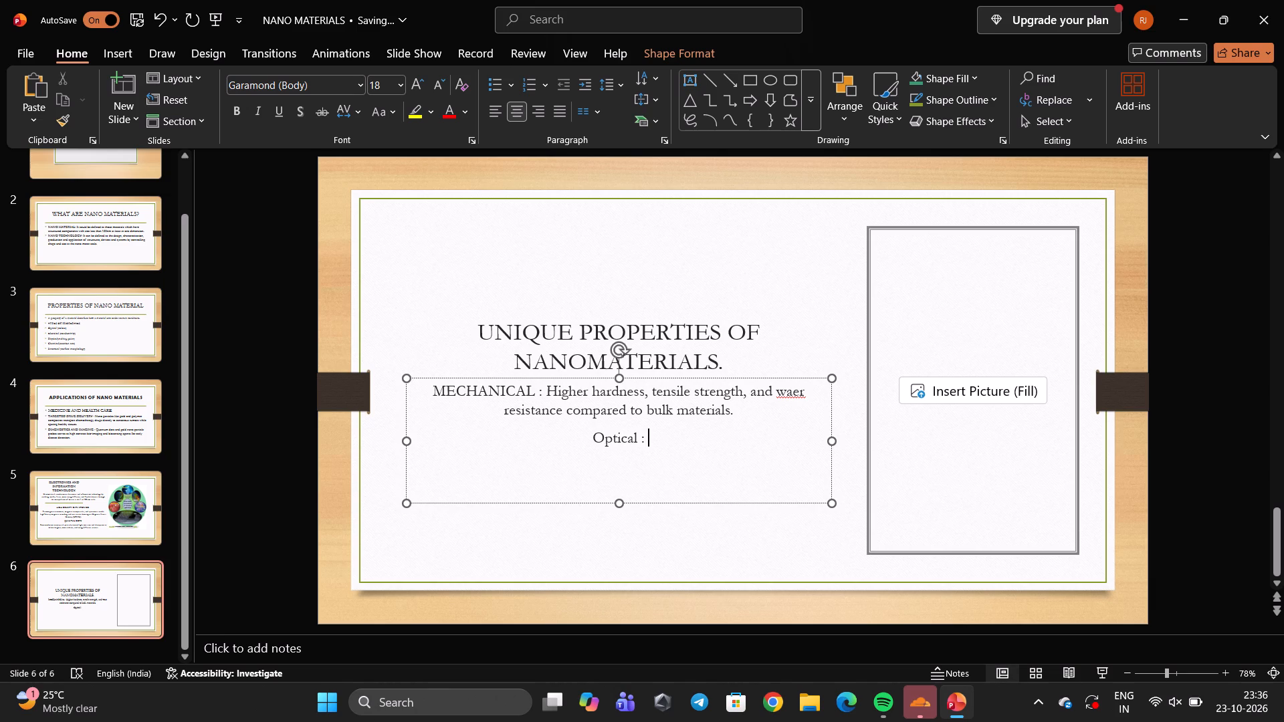
key(q)
Replace the text of the paragraph below the mechanical description with the uppercase label "OPTICAL :".
key(BackSpace)
key(BackSpace)
key(BackSpace)
key(BackSpace)
key(BackSpace)
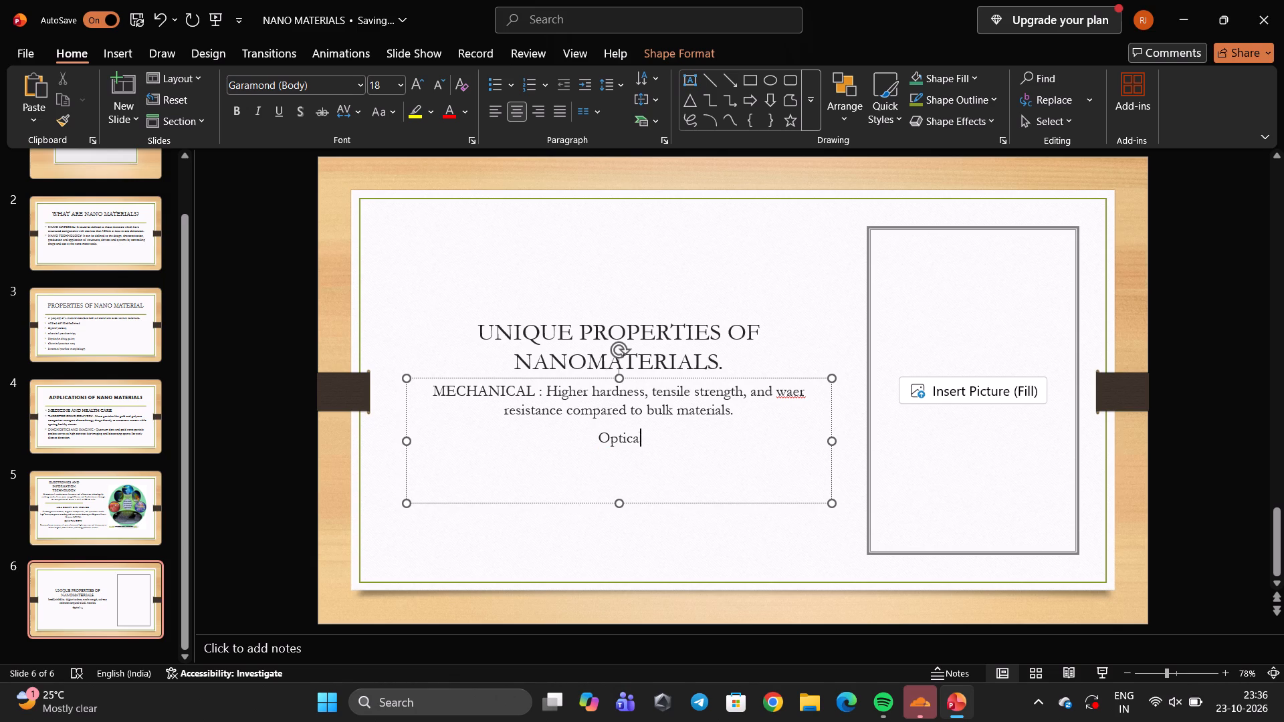
key(BackSpace)
key(BackSpace)
key(BackSpace)
key(BackSpace)
key(BackSpace)
key(BackSpace)
text(OPTICAL :)
Begin the description after the "OPTICAL :" label with "Quantum confinement", capitalizing only its first letter.
key(space)
key(a)
key(BackSpace)
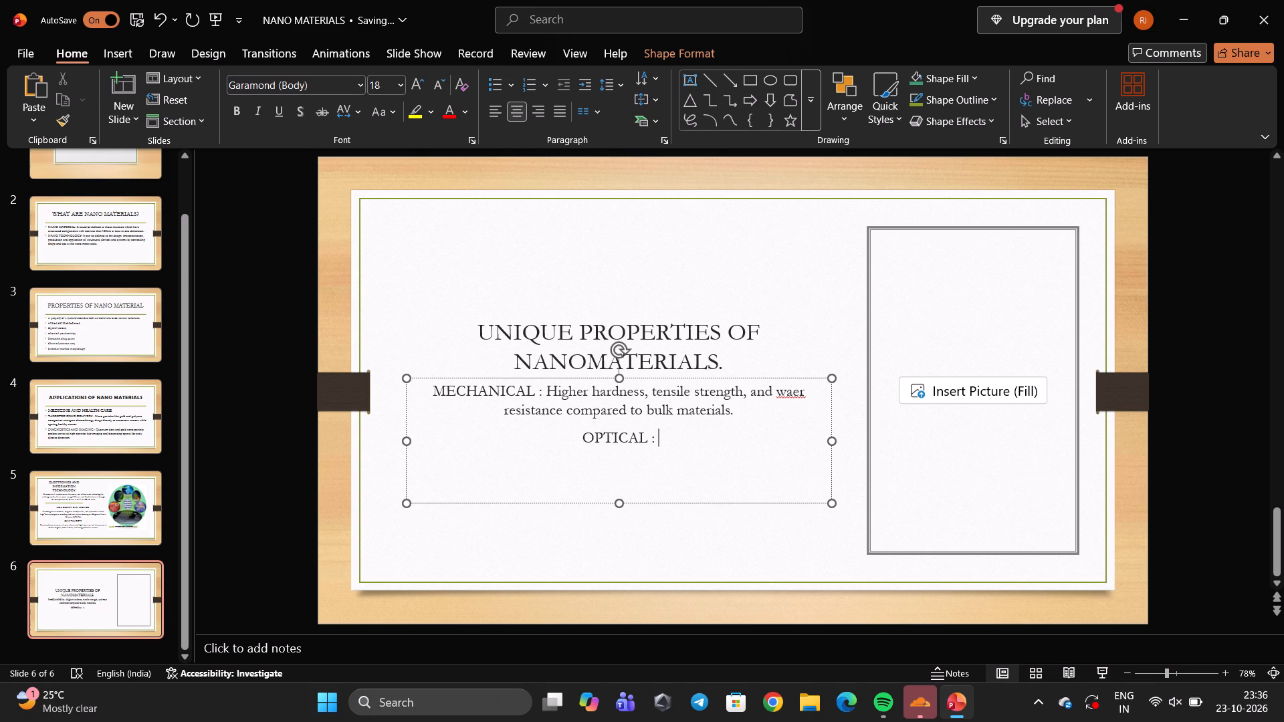
key(q)
key(BackSpace)
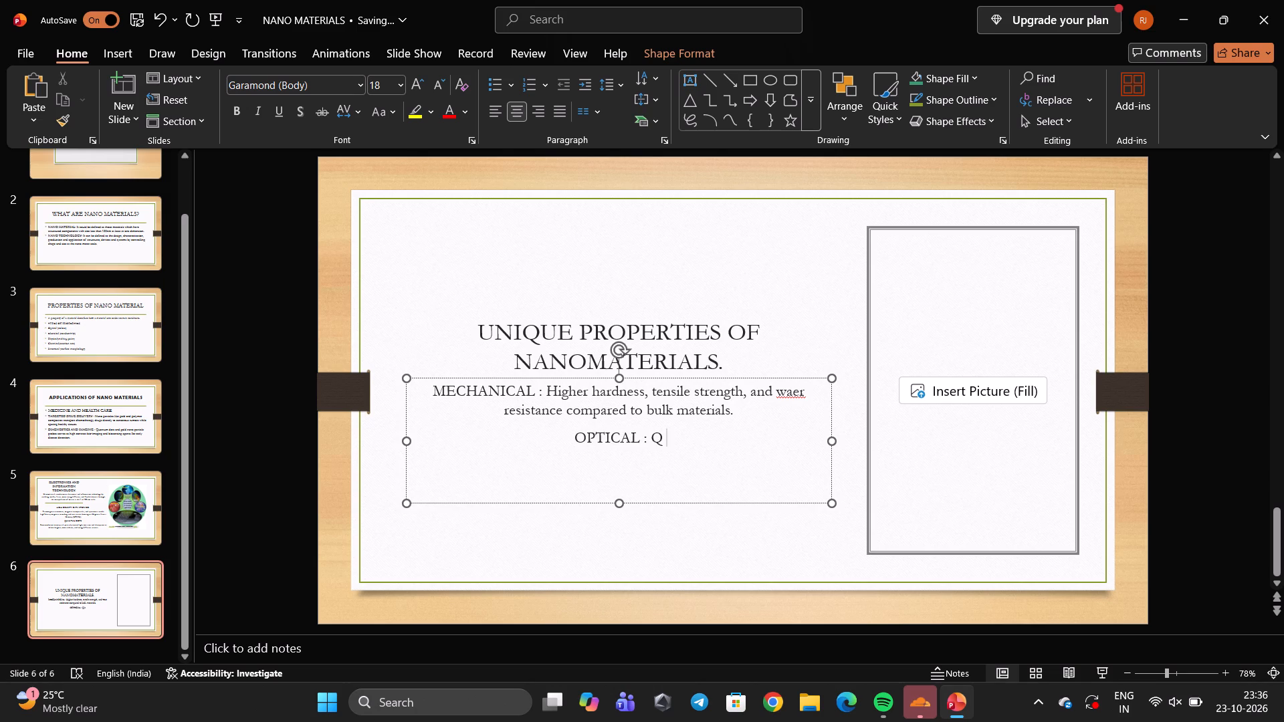
key(BackSpace)
text(uantum c)
text(onfinement)
key(space)
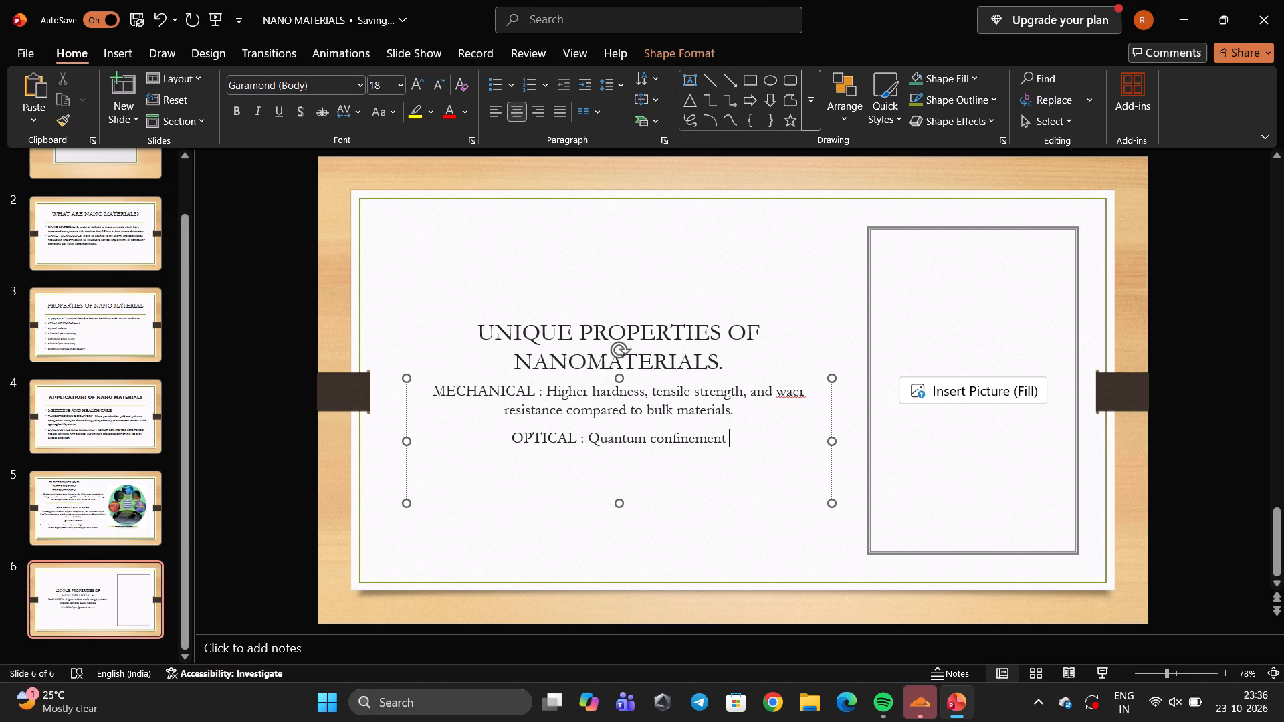
Complete the optical description after "Quantum confinement" with "shifts color and light absorption.".
text(shi)
text(fts to)
key(space)
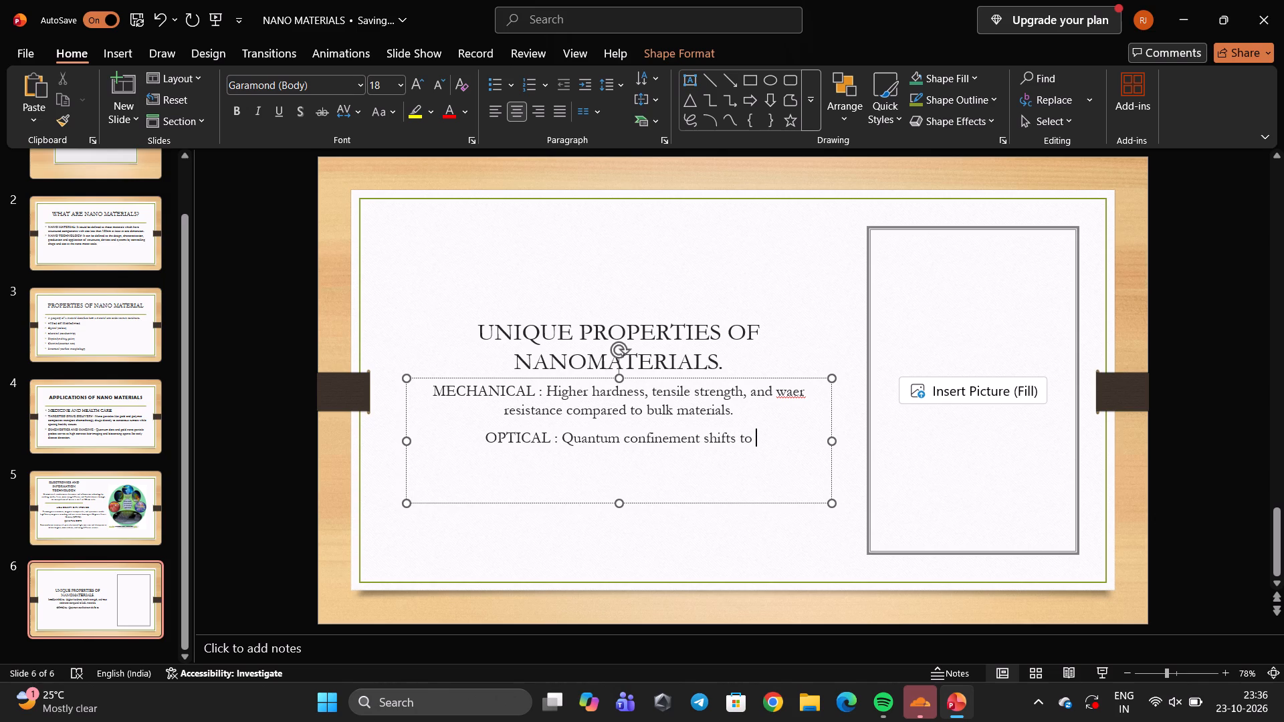
key(BackSpace)
key(BackSpace)
key(BackSpace)
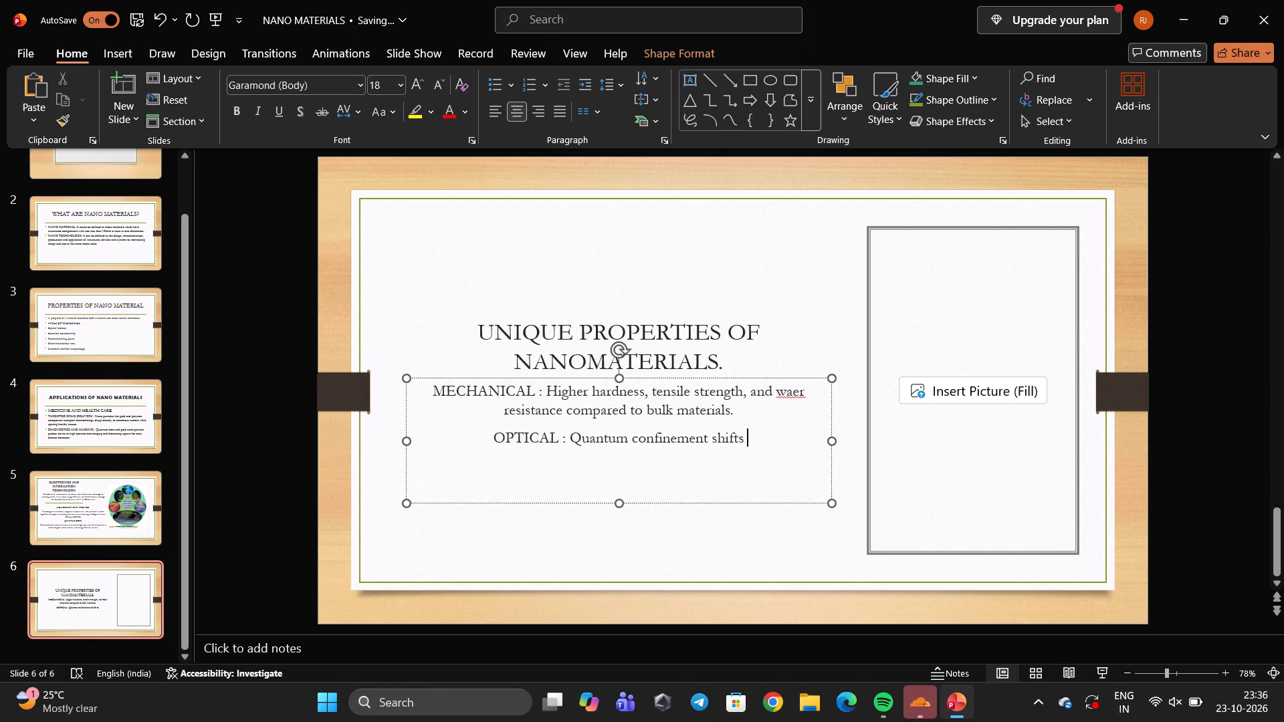
text(color)
key(space)
text(and light absor)
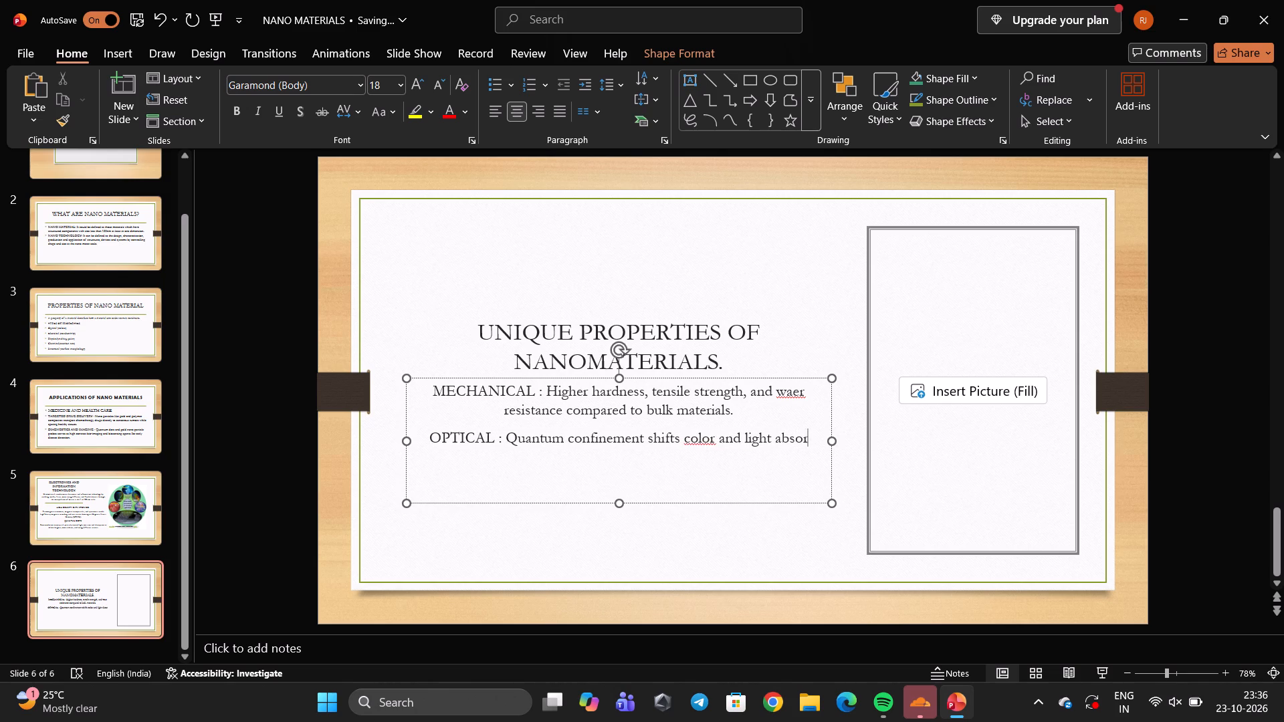
key(p)
text(tion)
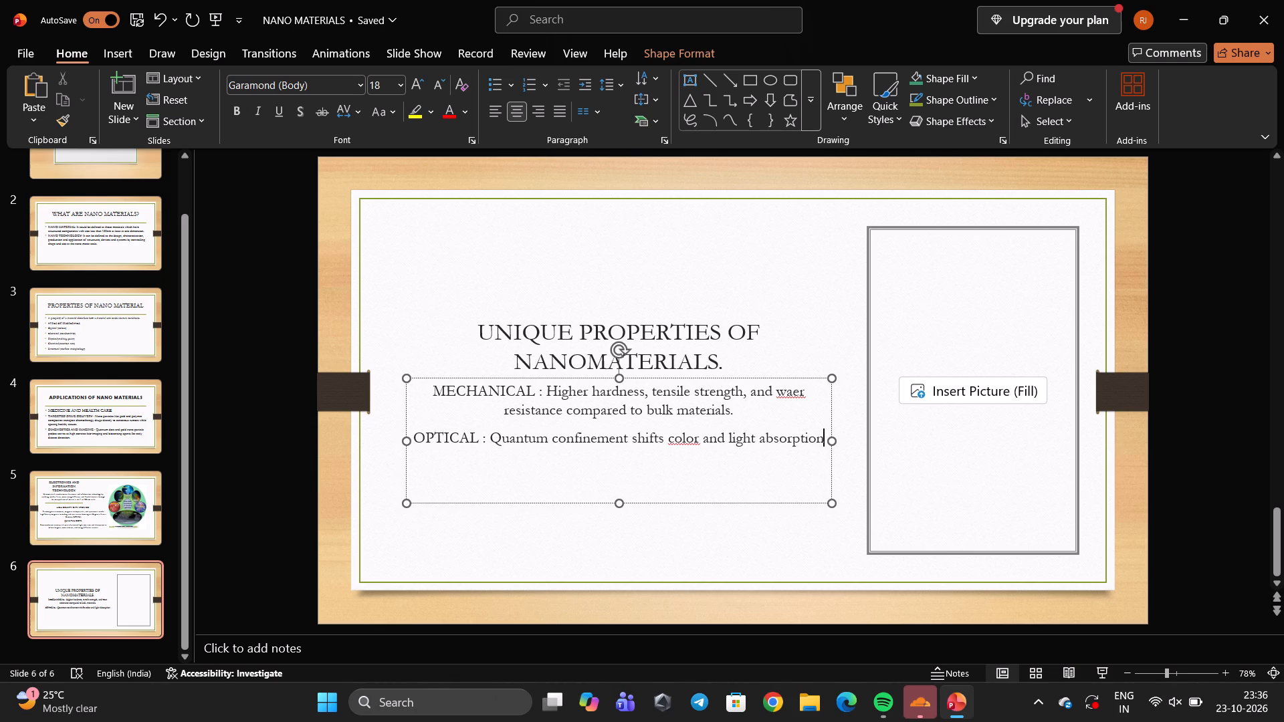
key(period)
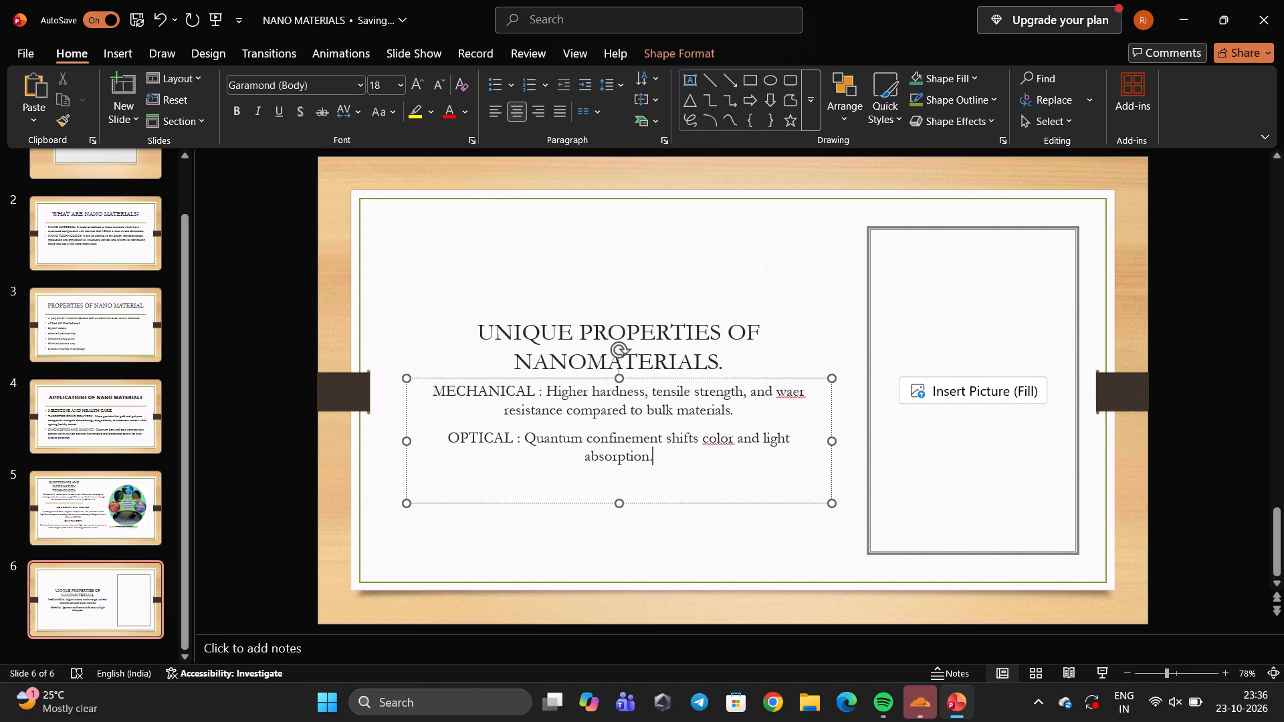
Start a new paragraph below the optical description reading "ELECTRICAL AND THERMAL : Enhanced electrical conductivity".
key(Return)
text(ELECTRICAL AND THERMAL :)
key(space)
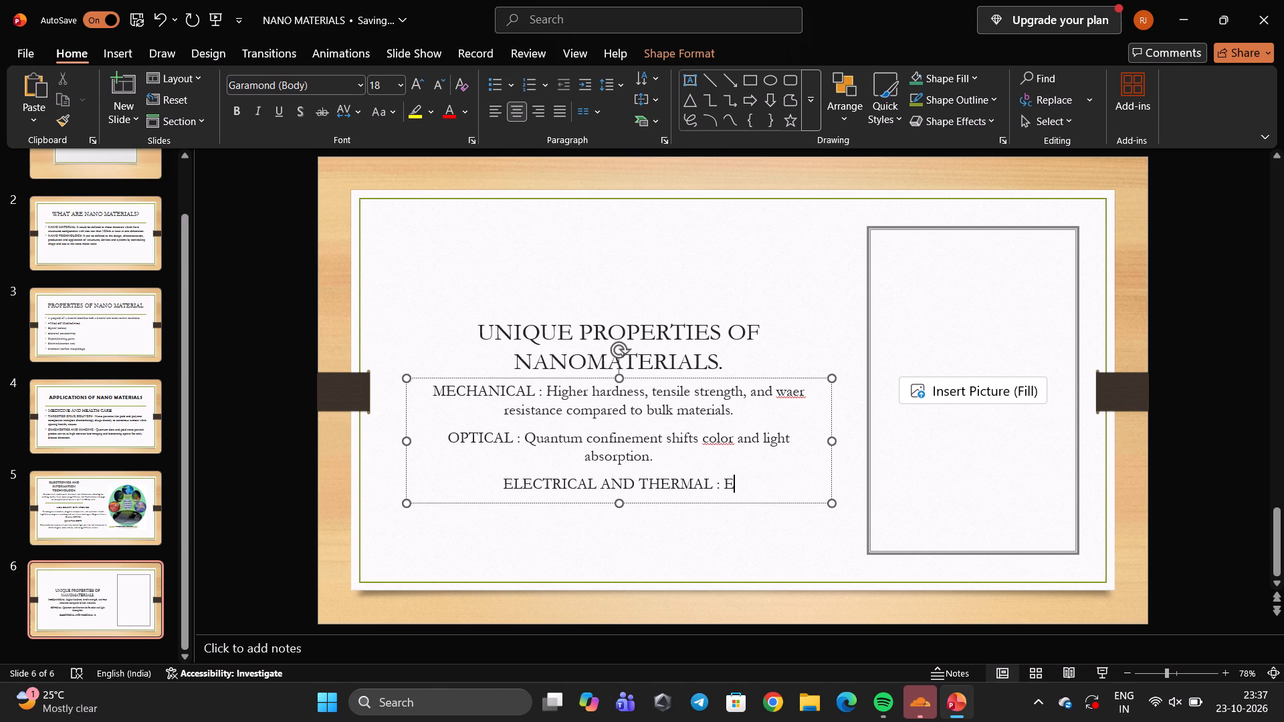
text(nhanced)
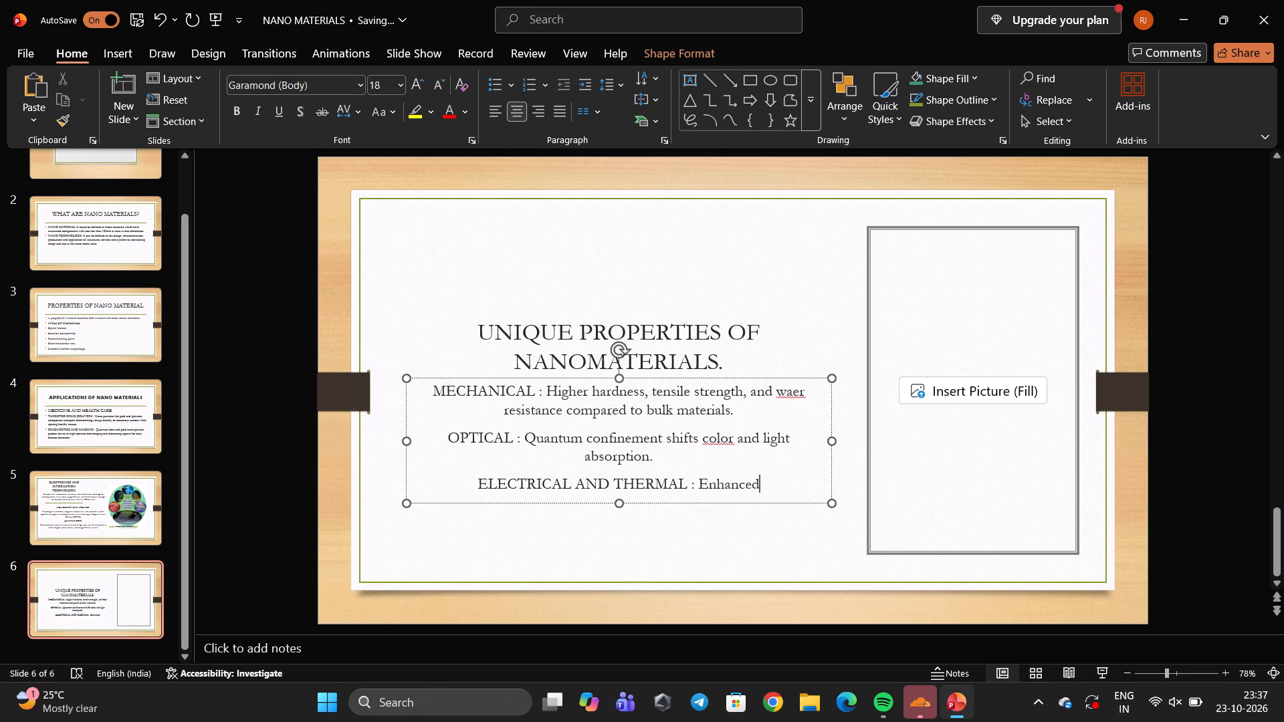
key(space)
text(ek)
key(BackSpace)
text(lectrical)
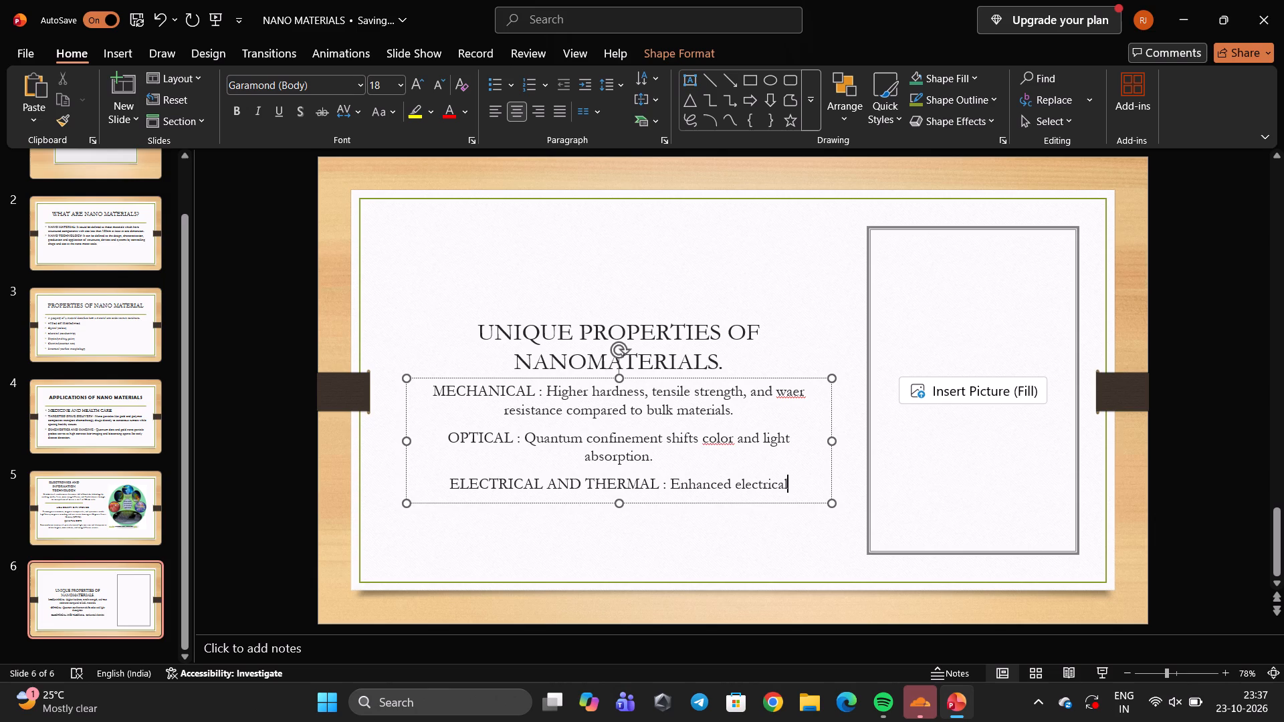
key(space)
text(con)
text(ductivity)
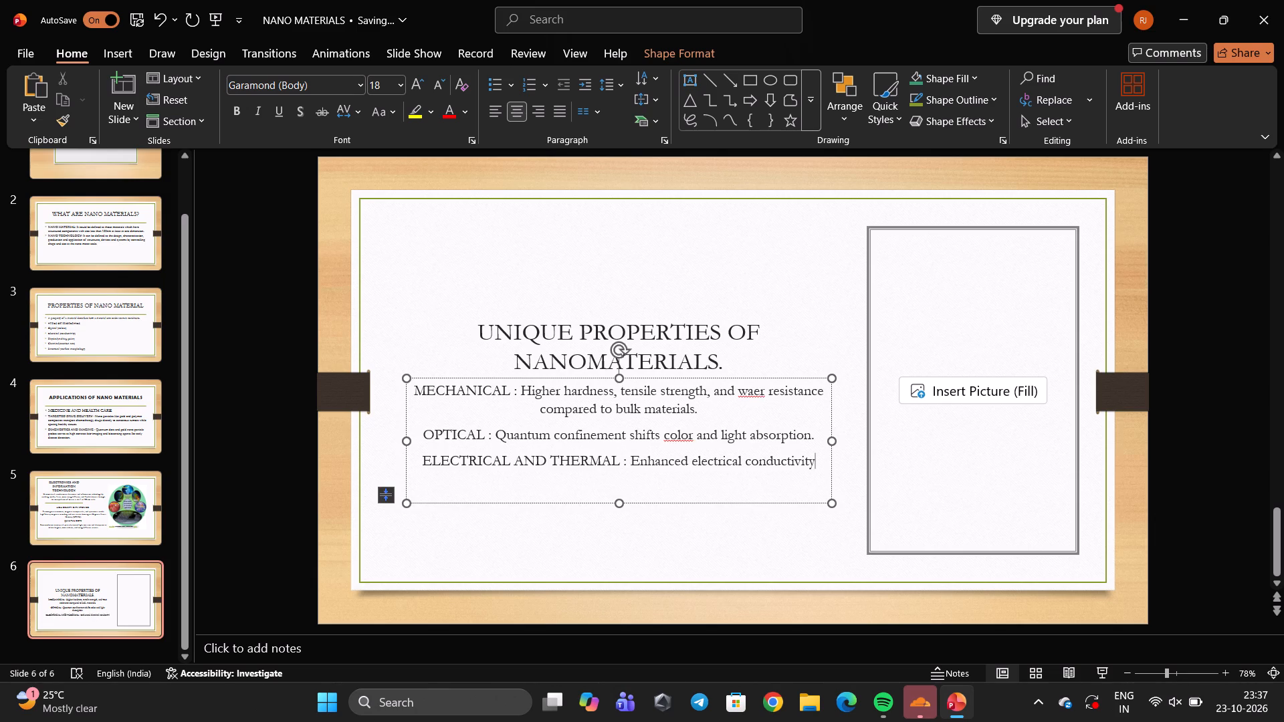
Complete the electrical and thermal description with "in carbon nanotubes are altered thermal melting points." and start a new paragraph below it.
key(space)
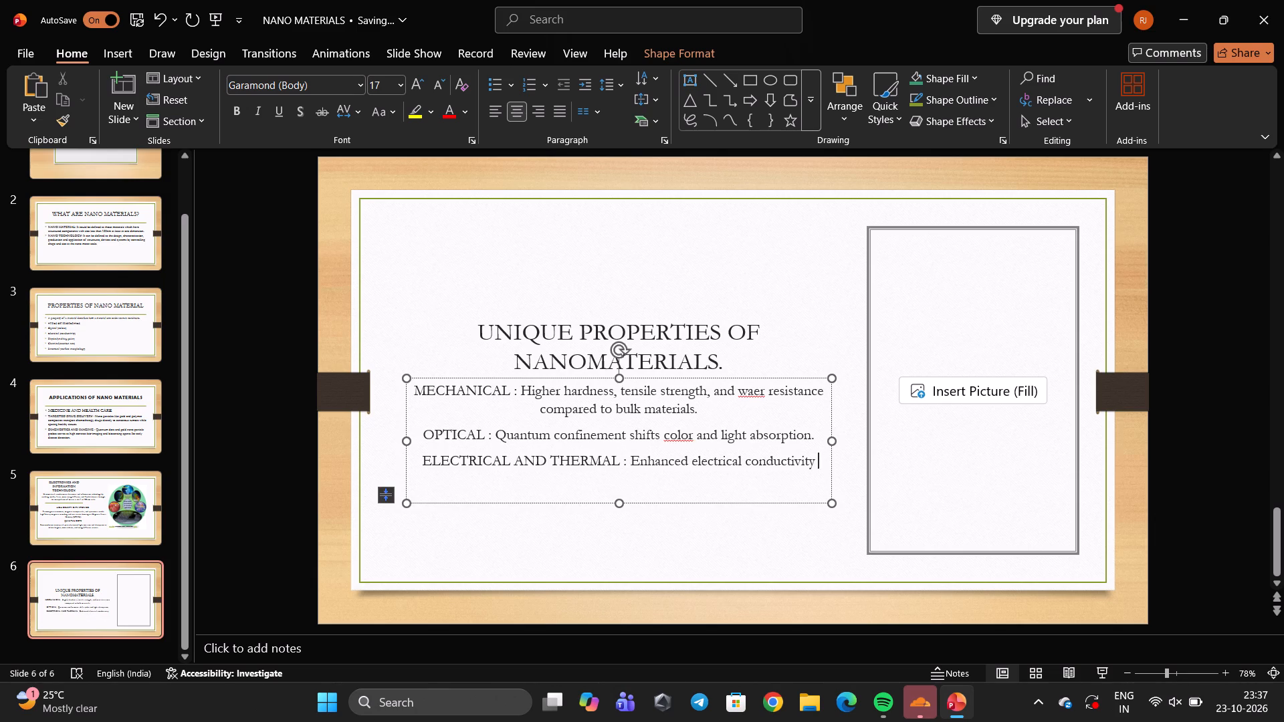
text(in)
key(space)
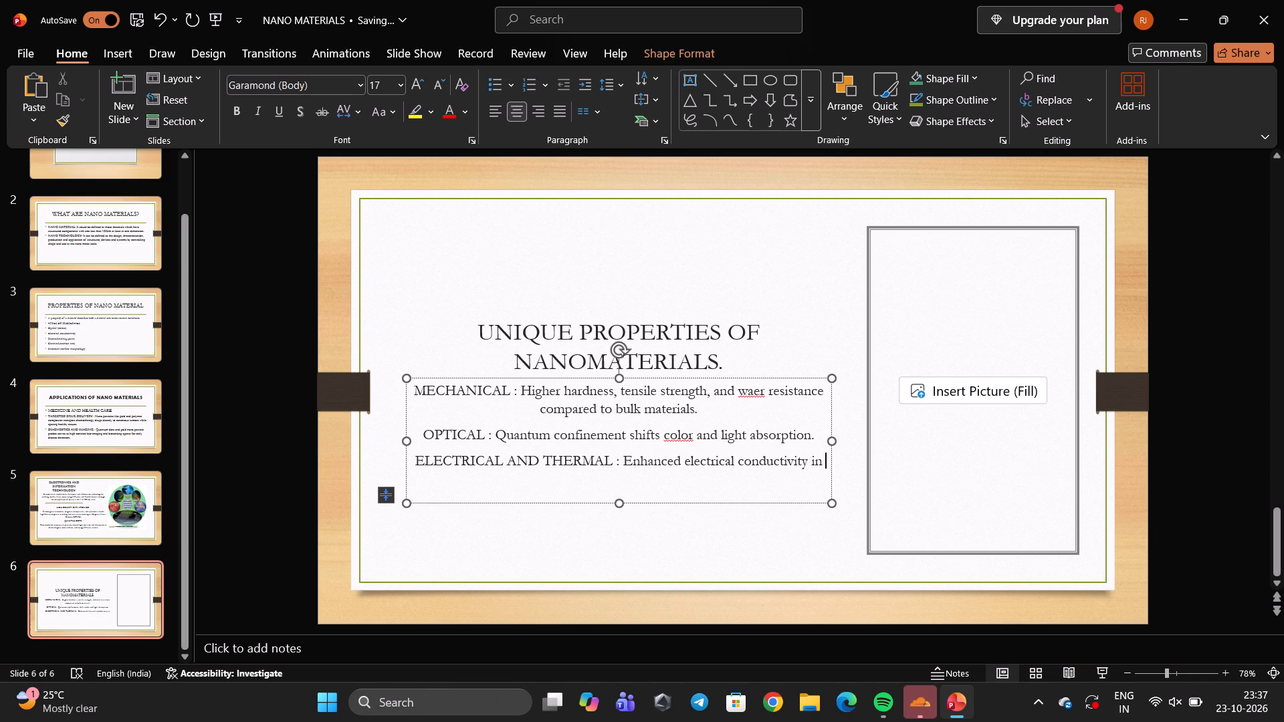
text(carbon)
key(space)
text(nanotubes are altered)
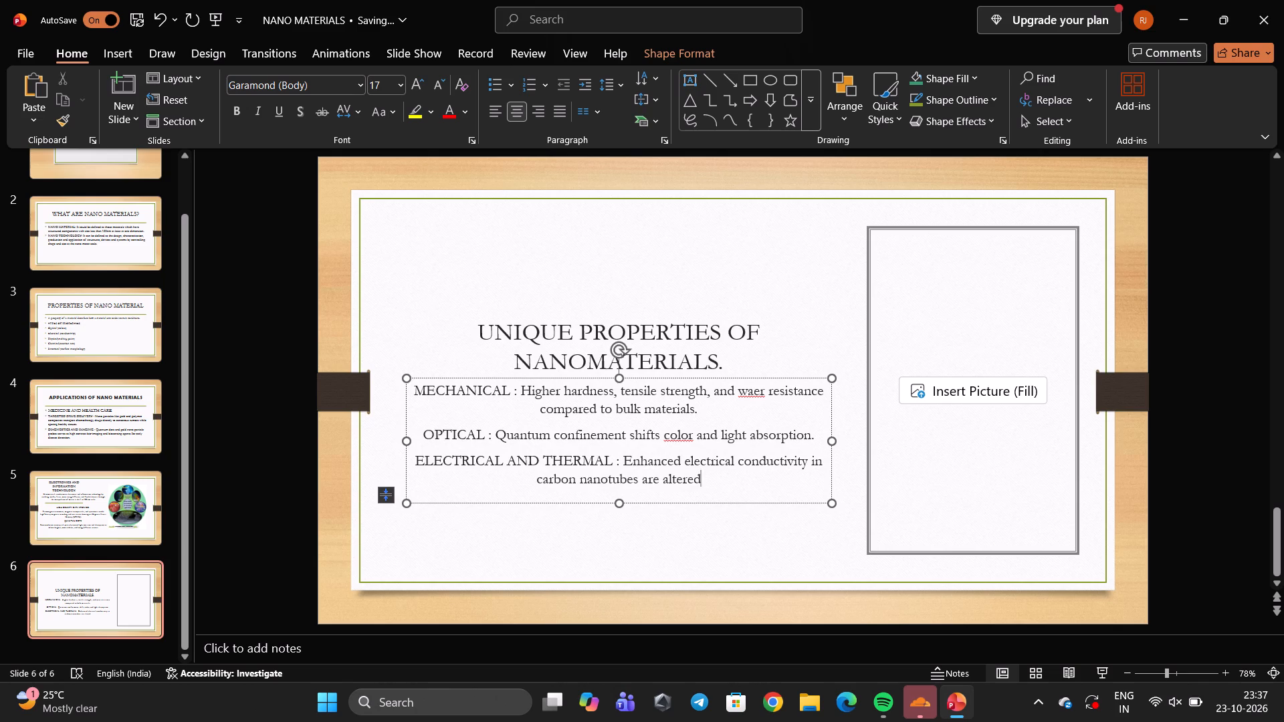
key(space)
text(thermal melting points)
key(period)
key(Return)
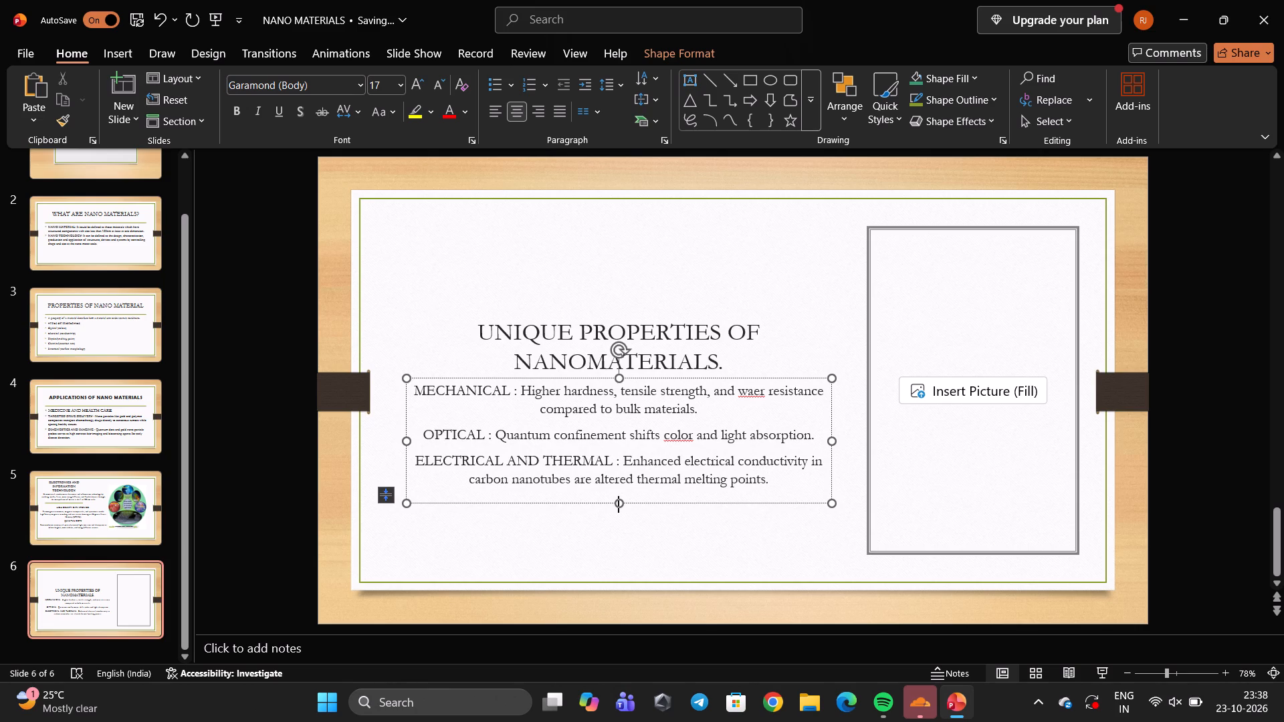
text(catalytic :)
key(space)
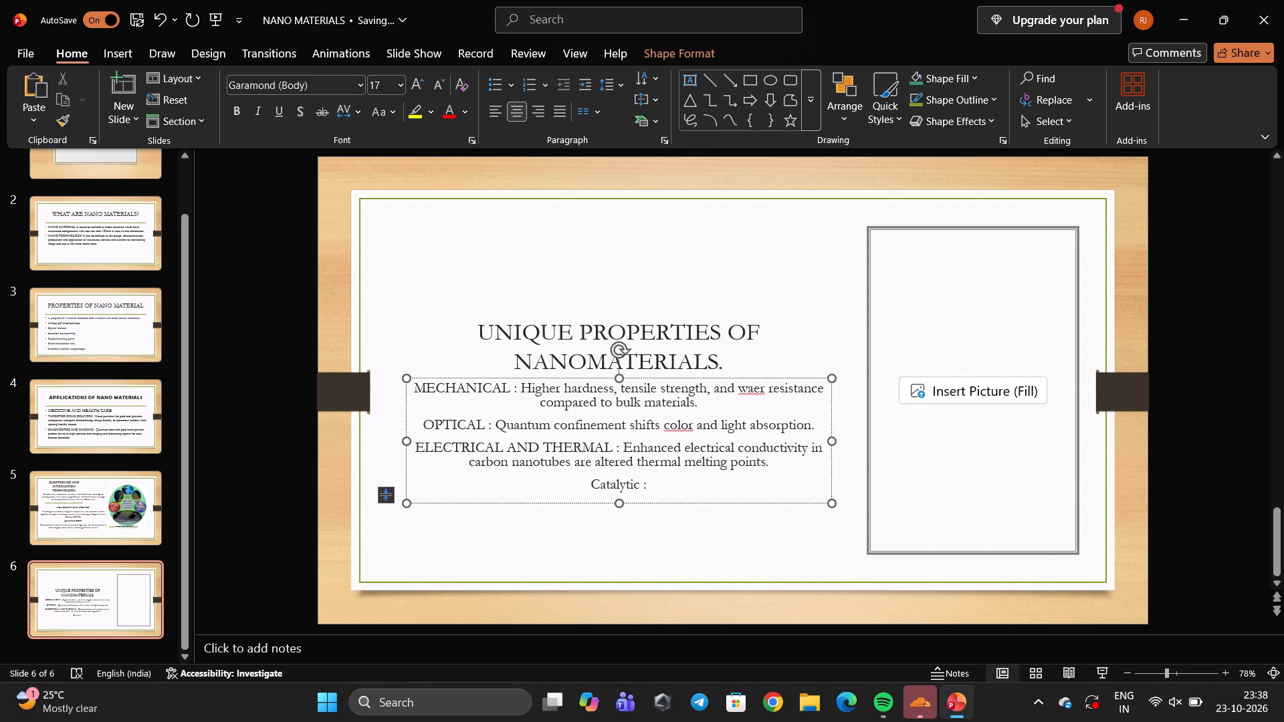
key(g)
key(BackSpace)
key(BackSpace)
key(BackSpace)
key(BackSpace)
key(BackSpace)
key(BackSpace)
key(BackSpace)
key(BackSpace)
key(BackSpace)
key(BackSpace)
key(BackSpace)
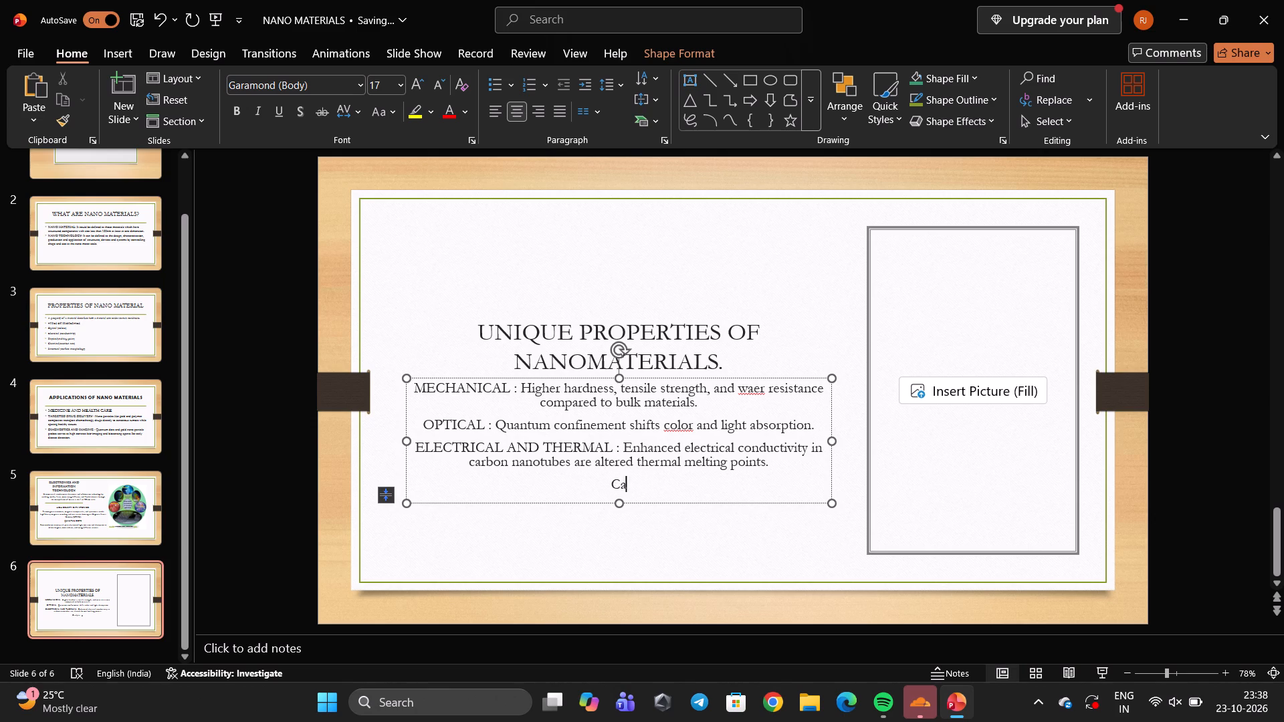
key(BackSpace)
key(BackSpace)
Write "CATALYTIC : Greater number of surface active sites speeds up chemical reactions ." in the last paragraph and add an empty paragraph after it.
text(CATAY)
key(BackSpace)
text(LYTIC)
key(space)
key(shift+colon)
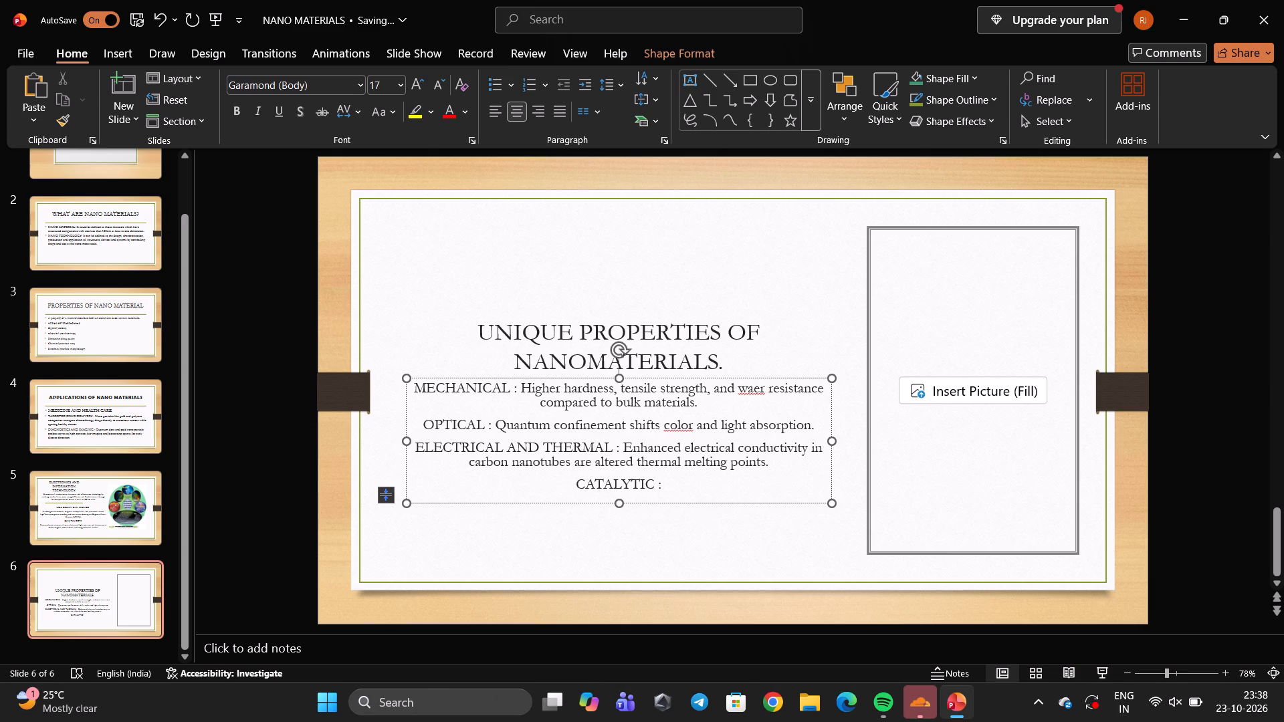
key(space)
key(g)
text(reater number)
key(space)
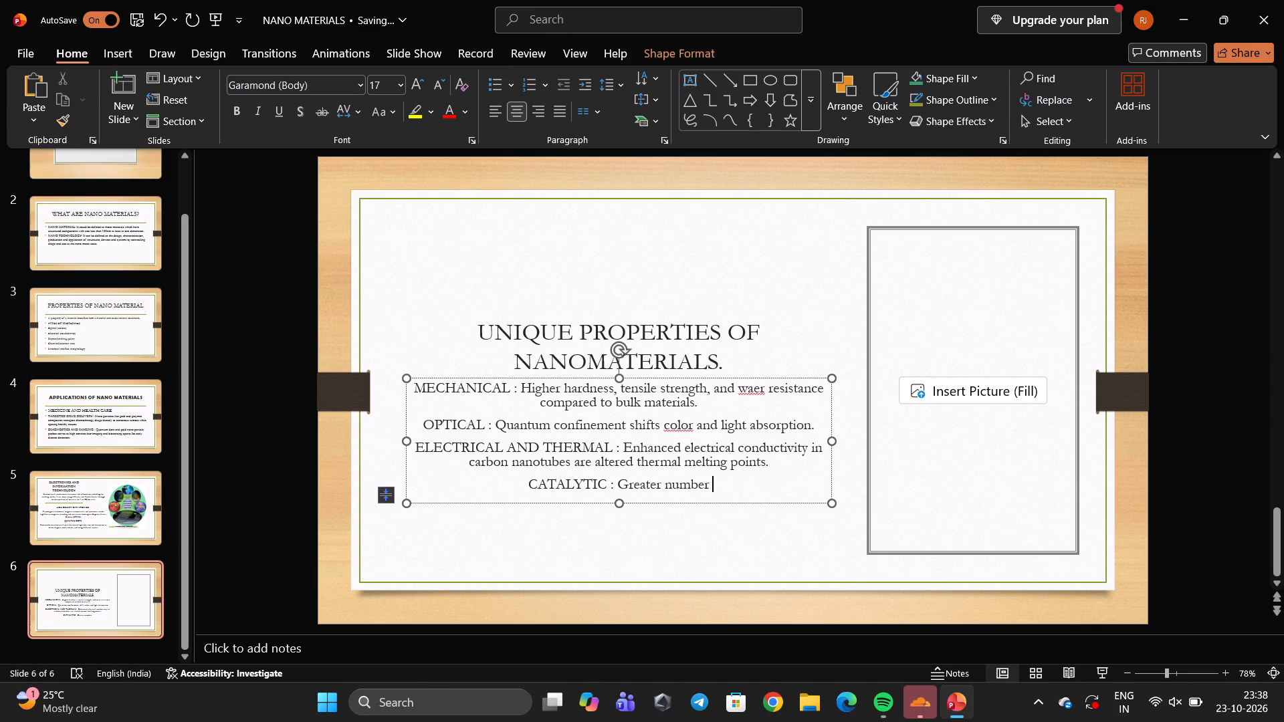
text(of surface)
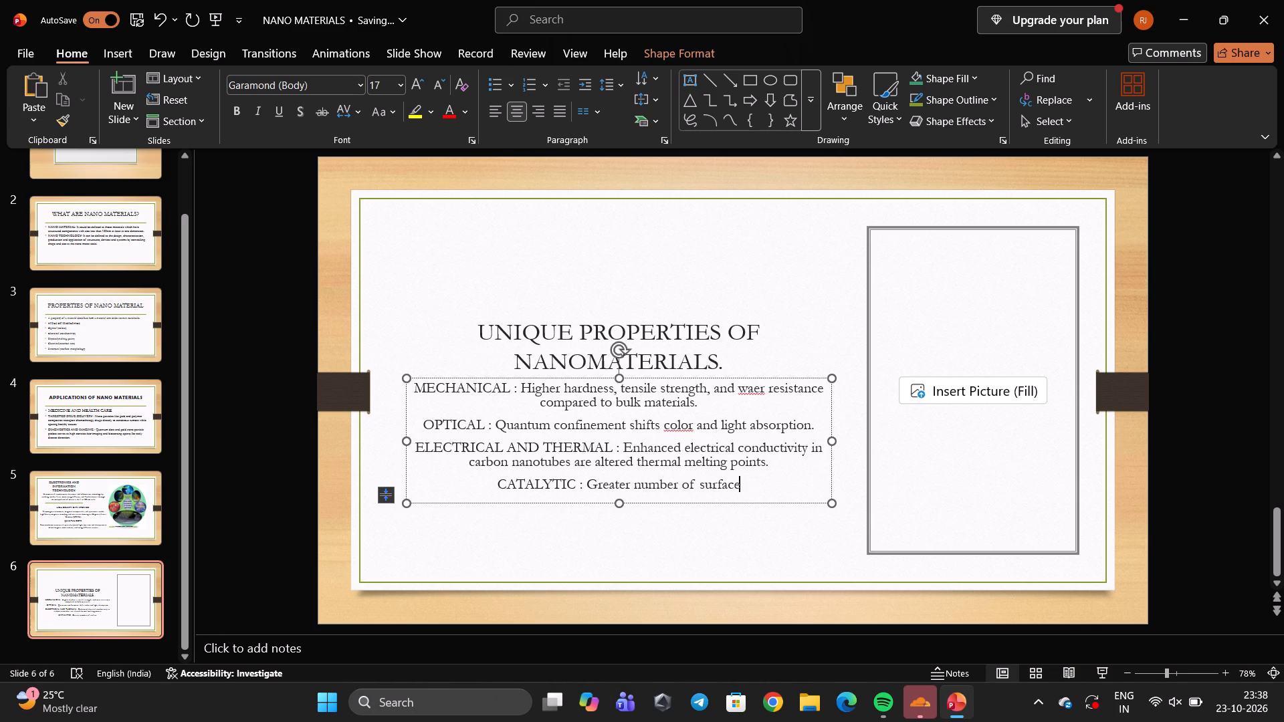
key(space)
text(active sit)
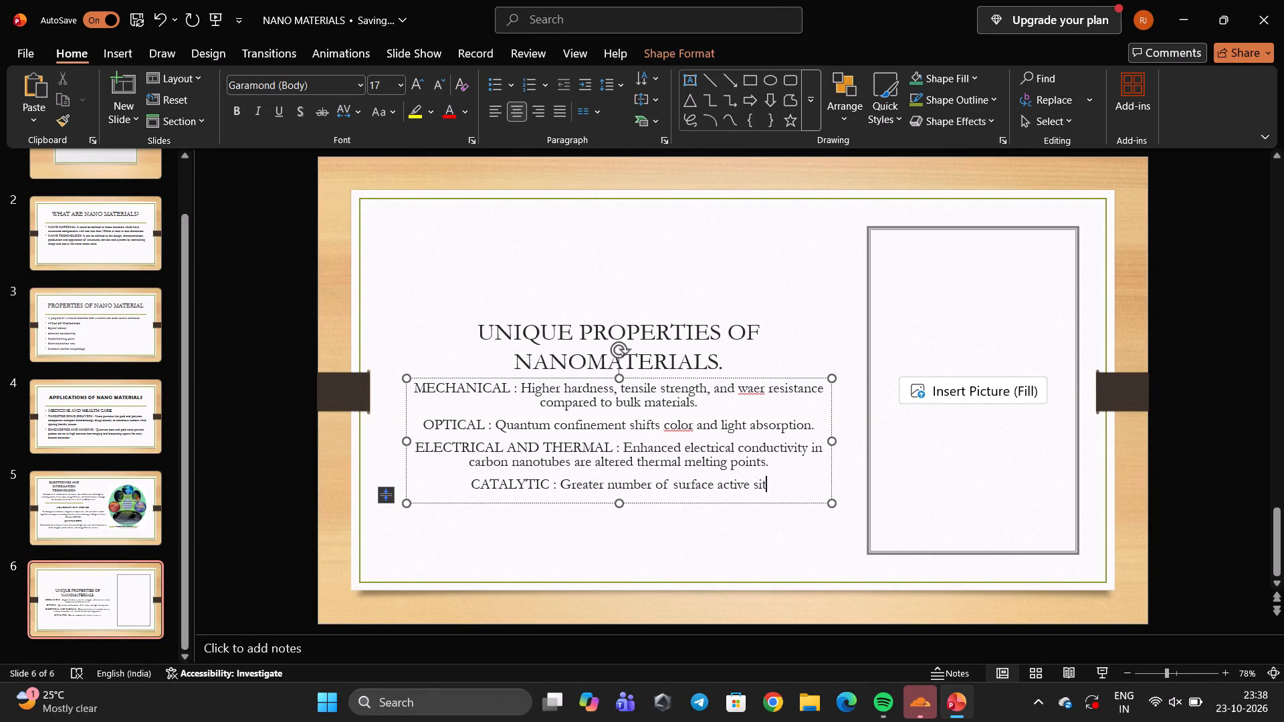
text(es speeds u)
text(p chemical reactions .)
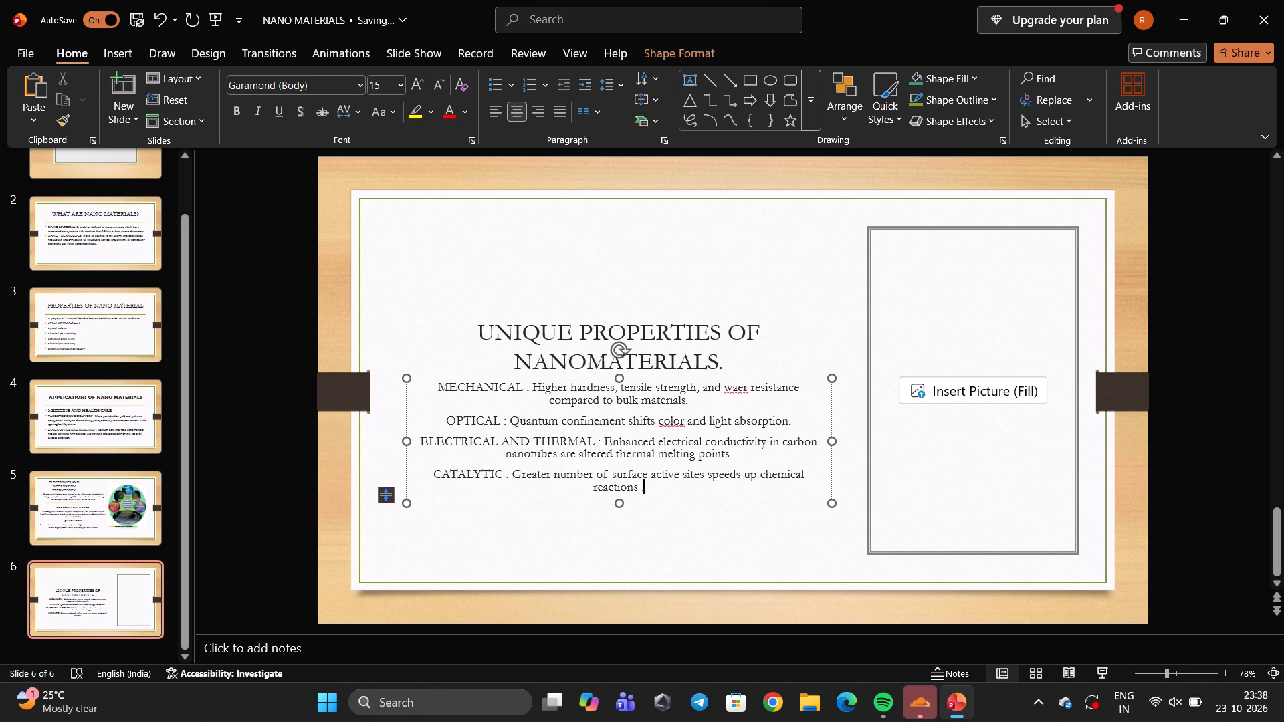
key(Return)
Move the slide's title box up to the top border of the white frame, slightly toward the left.
click(650, 323)
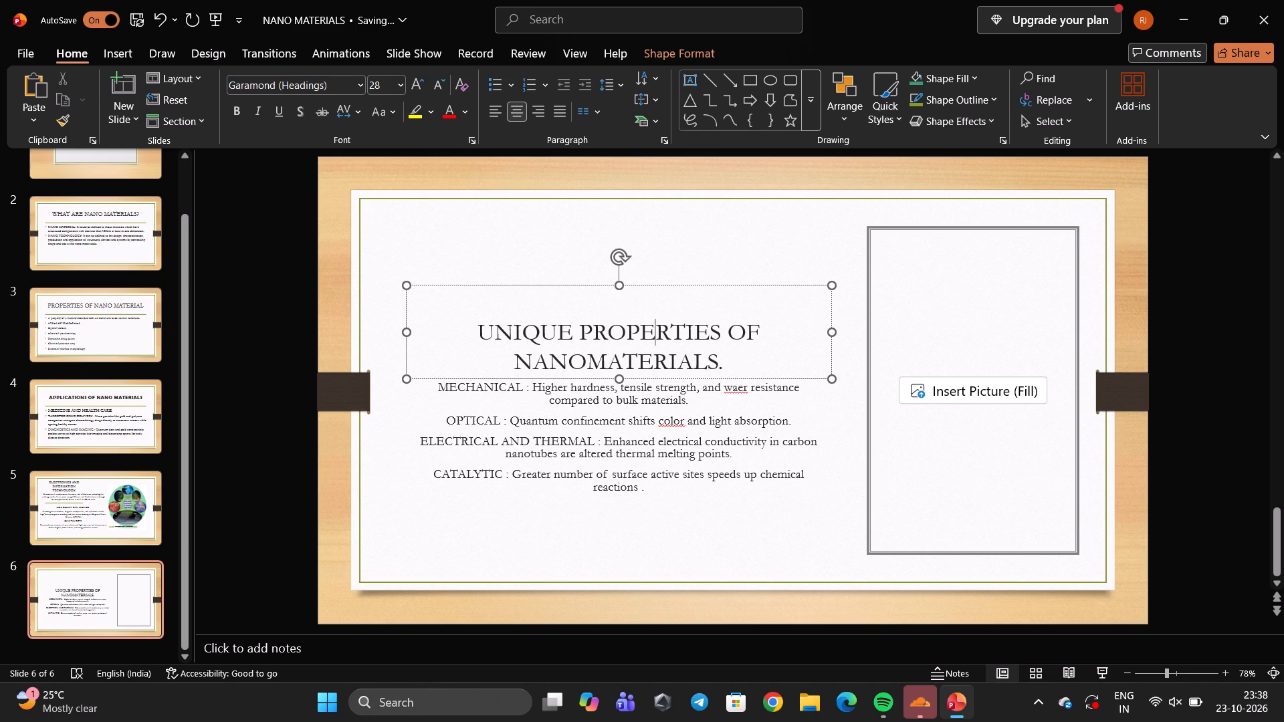
drag(627, 283, 625, 264)
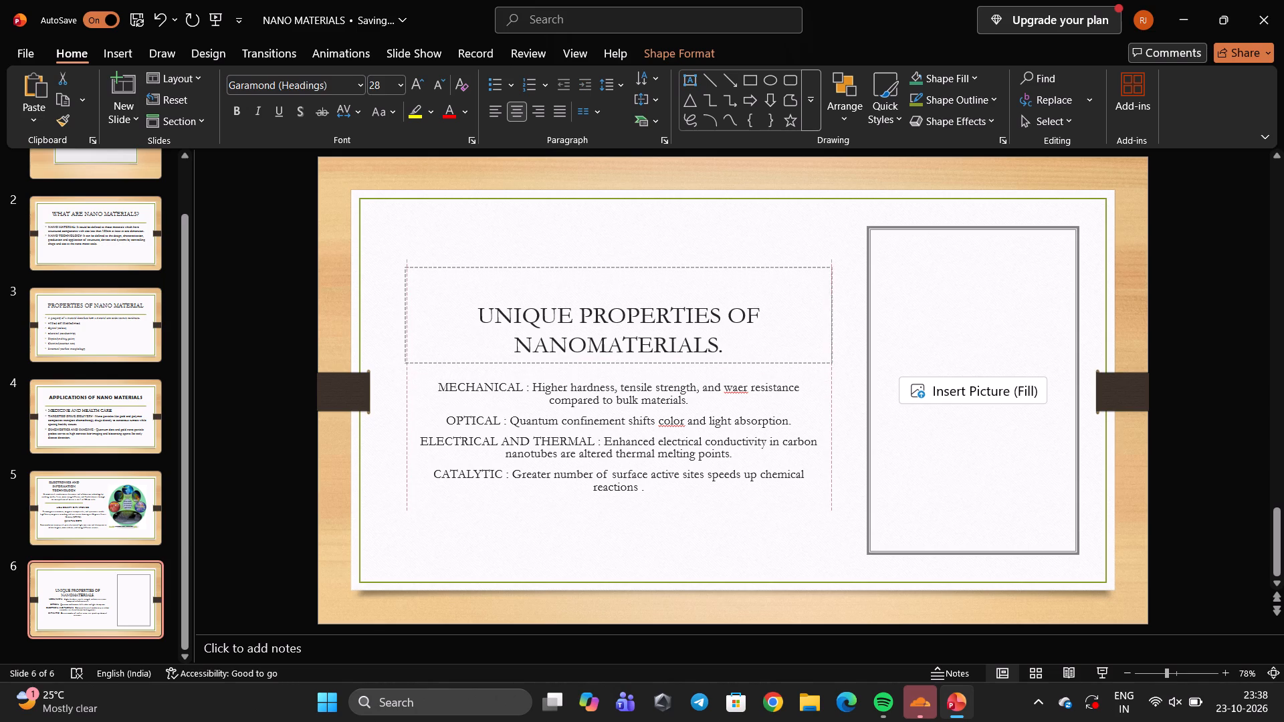
drag(625, 264, 617, 199)
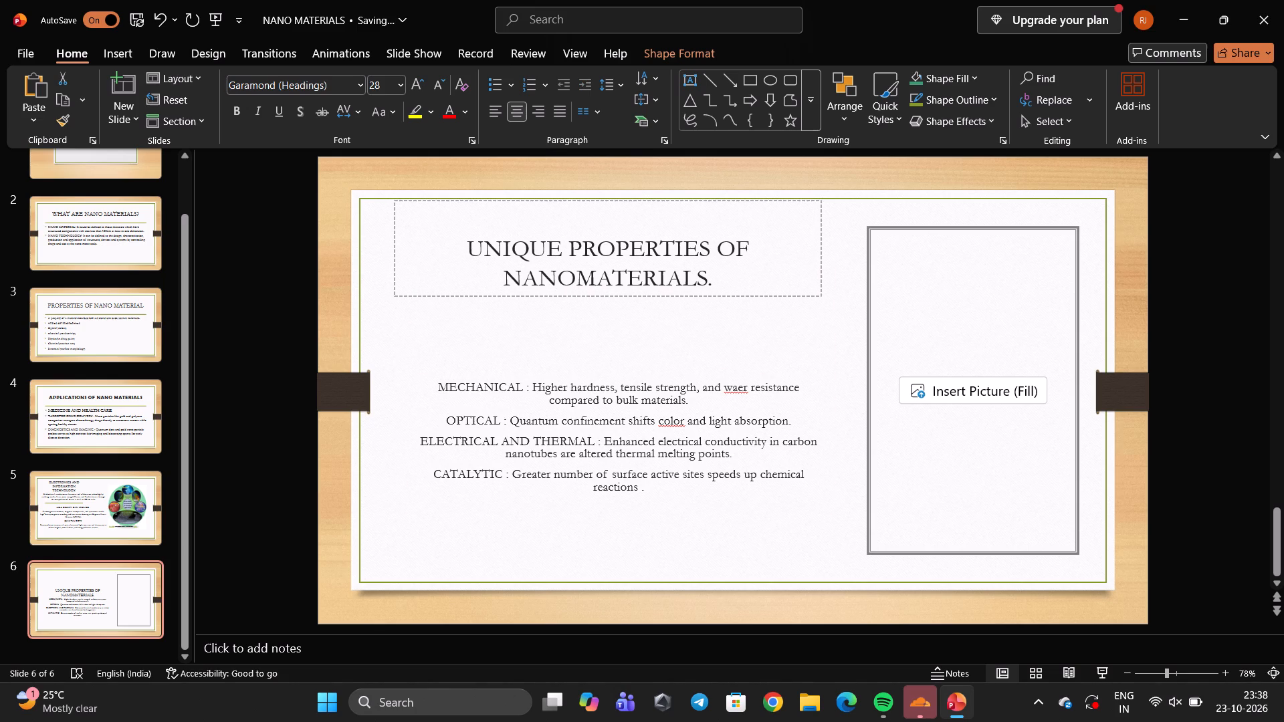
drag(617, 199, 617, 197)
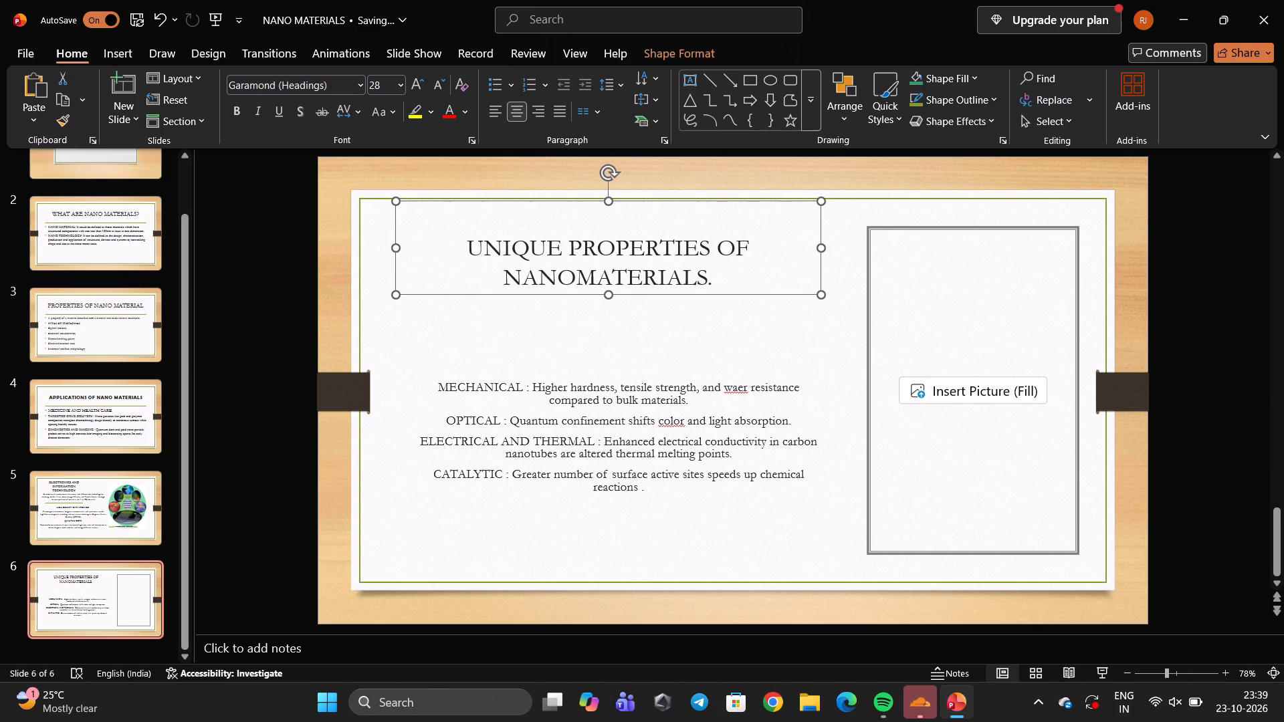
Move the text box with the four property descriptions up to sit directly beneath the slide title.
click(603, 410)
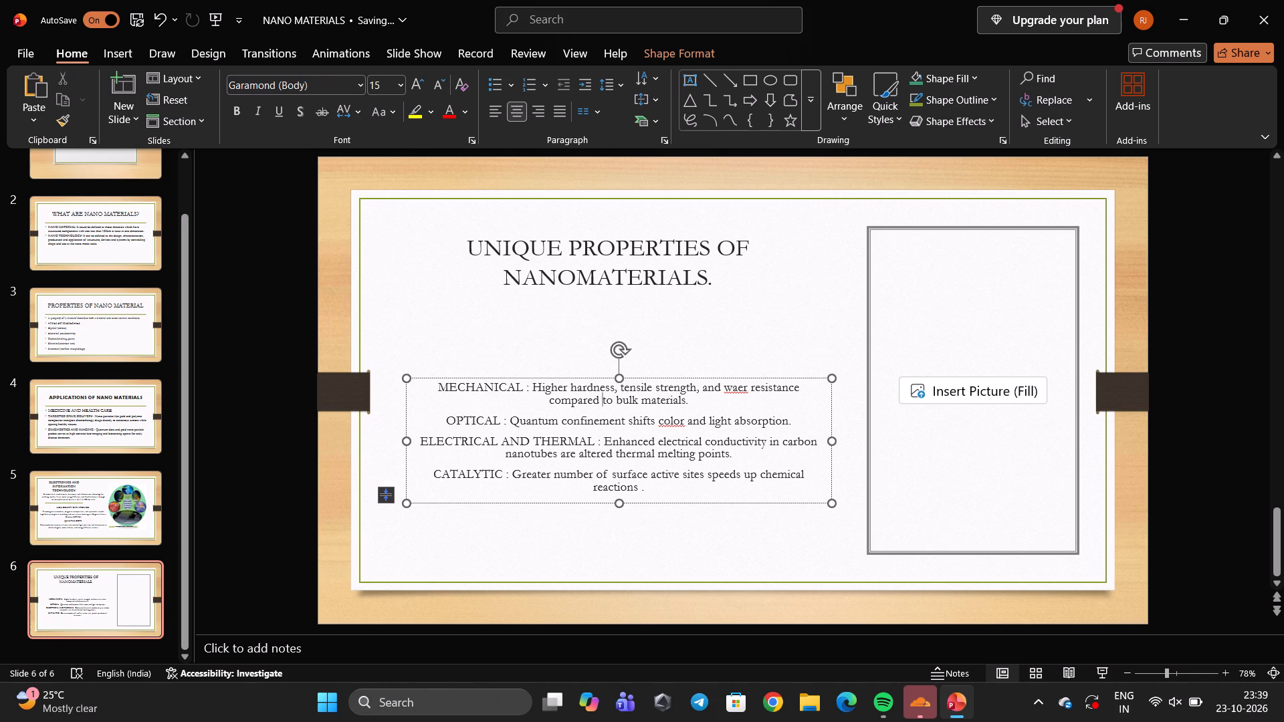
drag(642, 376, 642, 308)
Enlarge the property descriptions box by extending its bottom edge near the frame's lower border and its left edge to the frame's left border.
drag(621, 431, 621, 443)
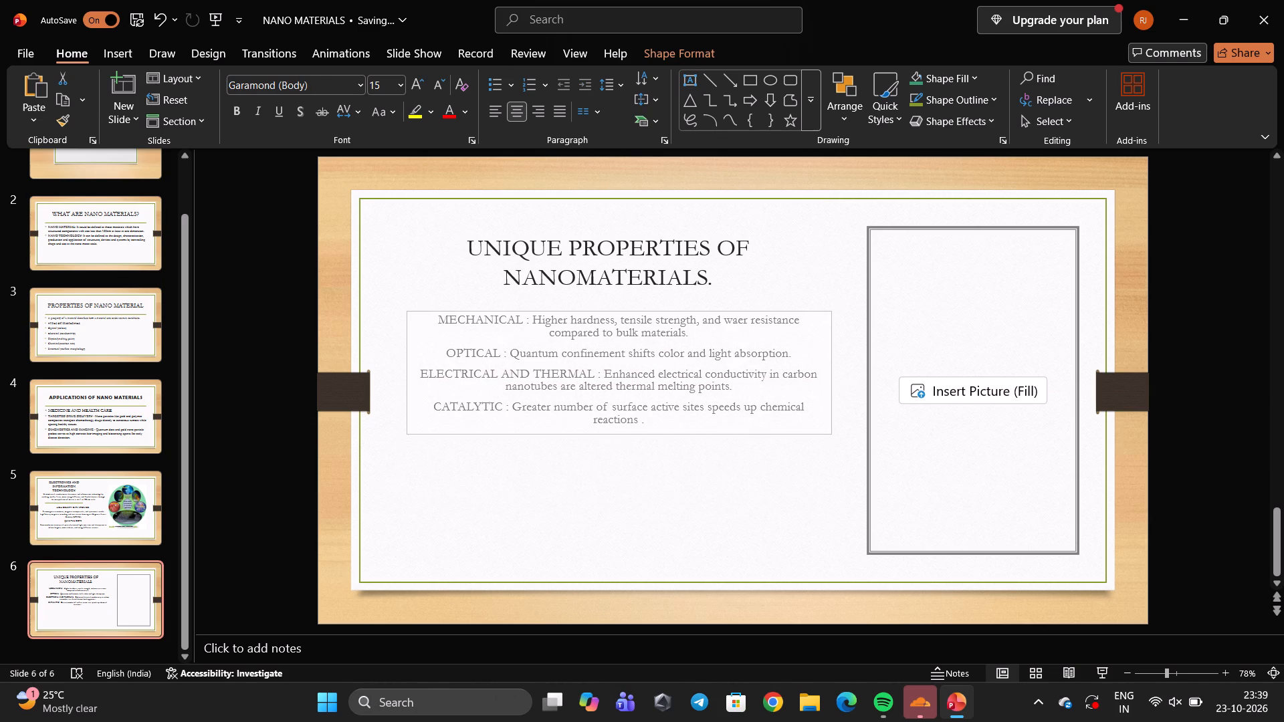
drag(621, 443, 628, 461)
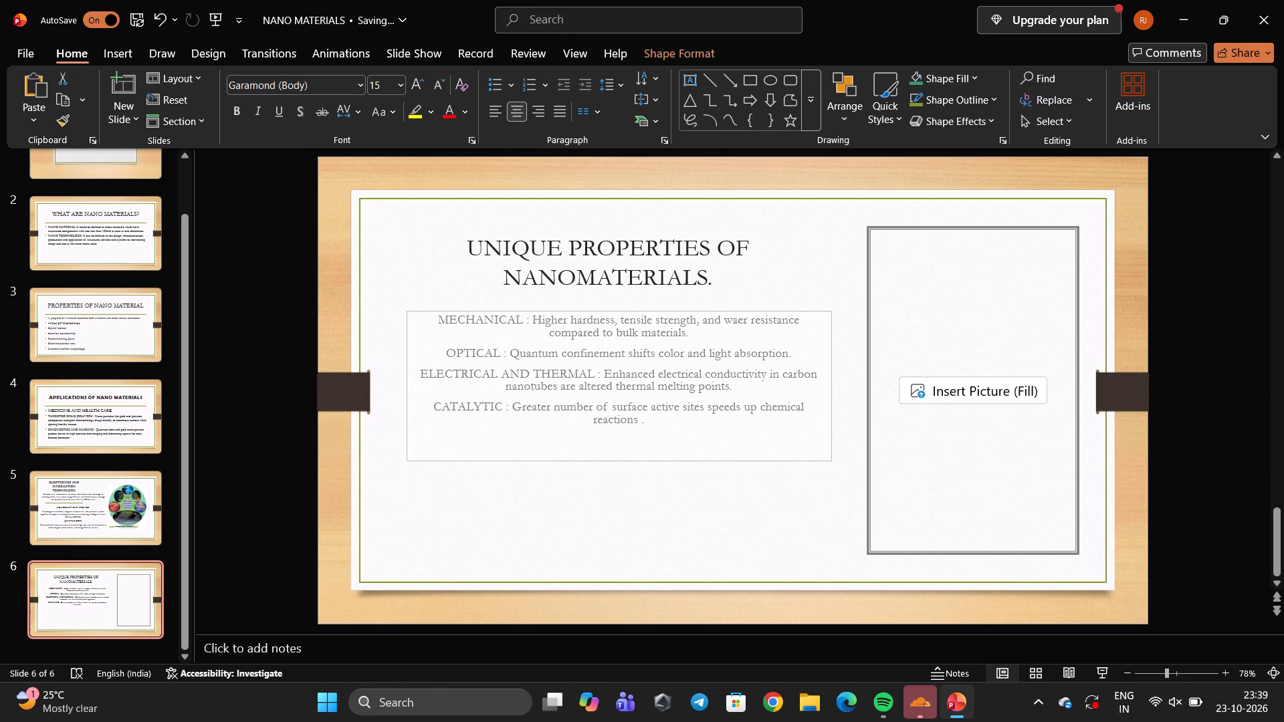
drag(628, 461, 623, 529)
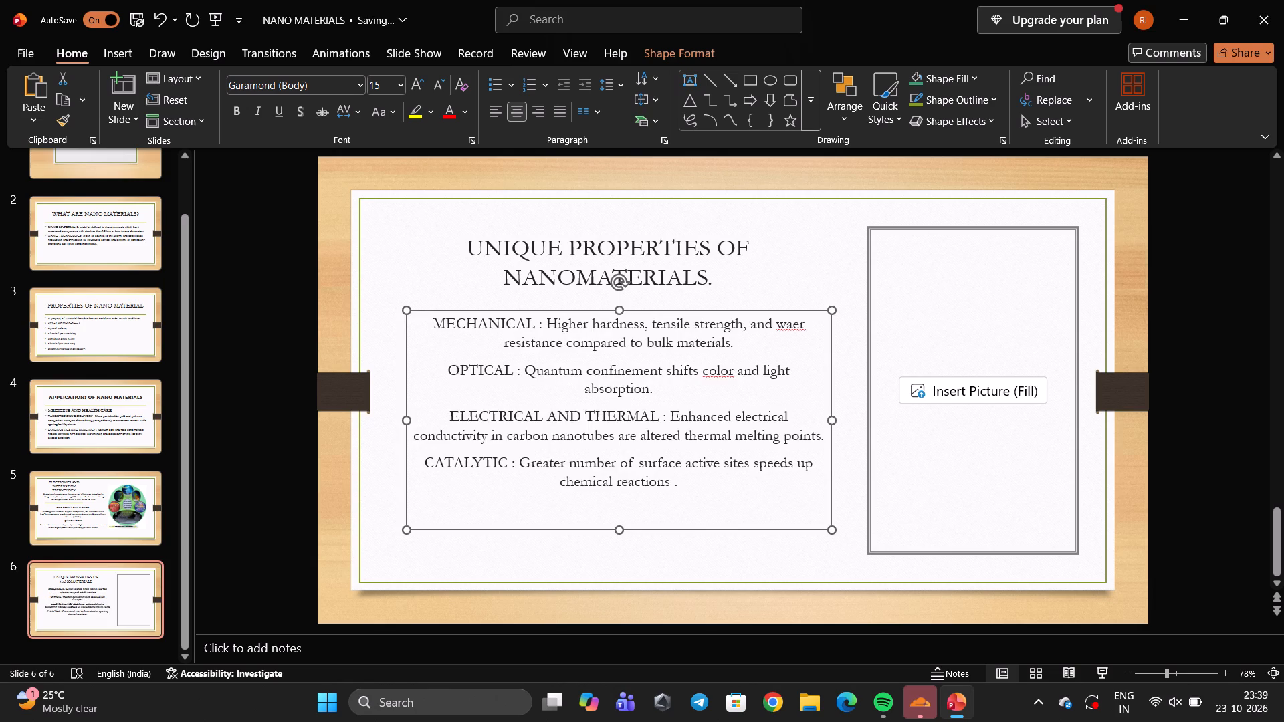
drag(619, 530, 619, 556)
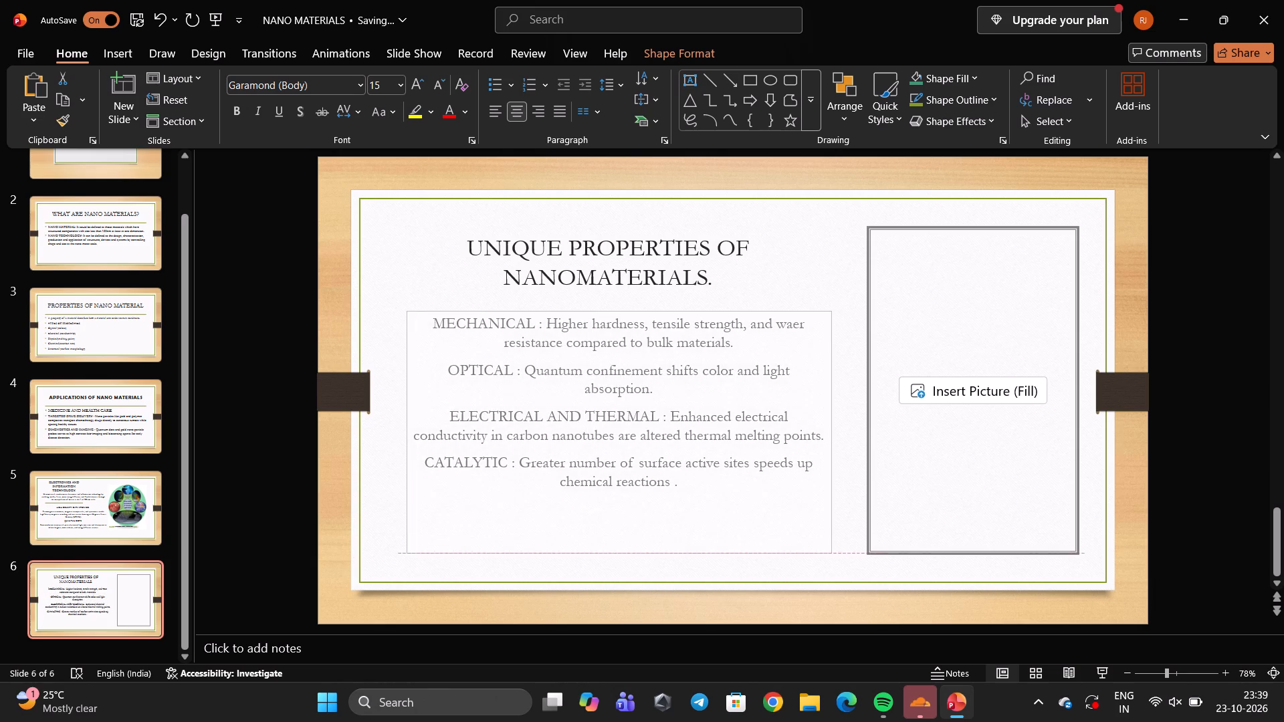
drag(619, 556, 617, 558)
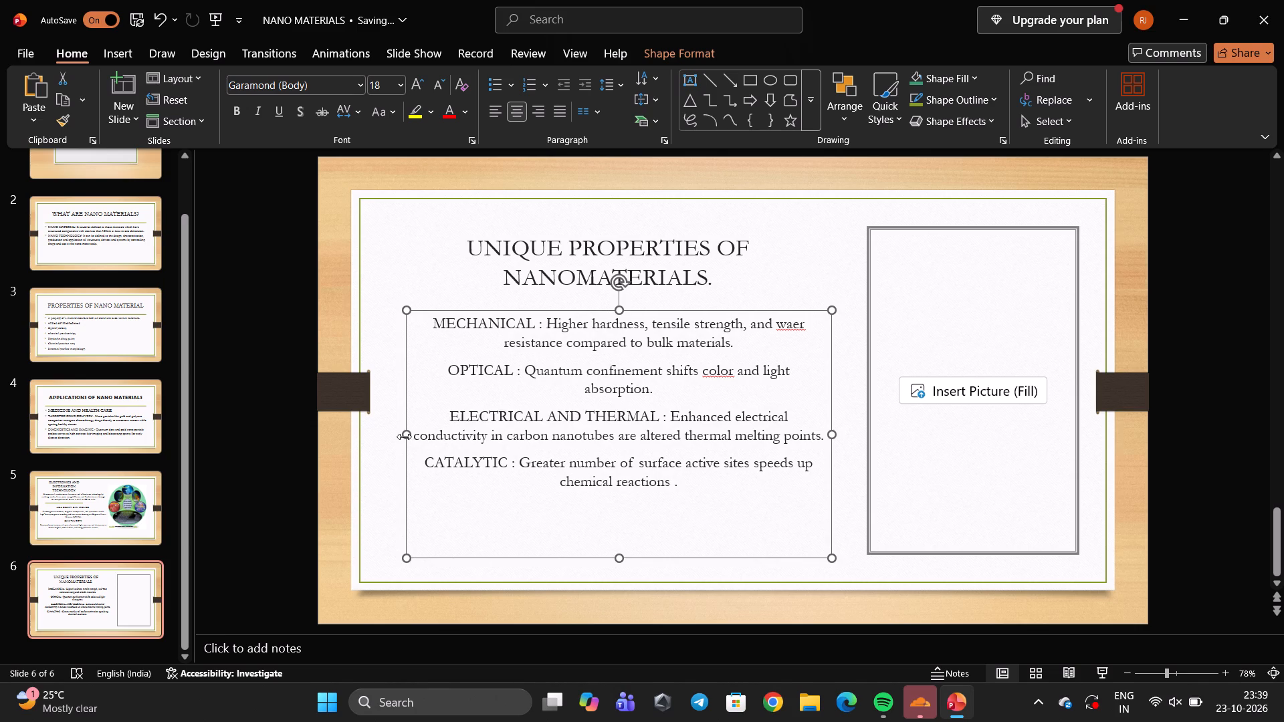
drag(403, 437, 379, 437)
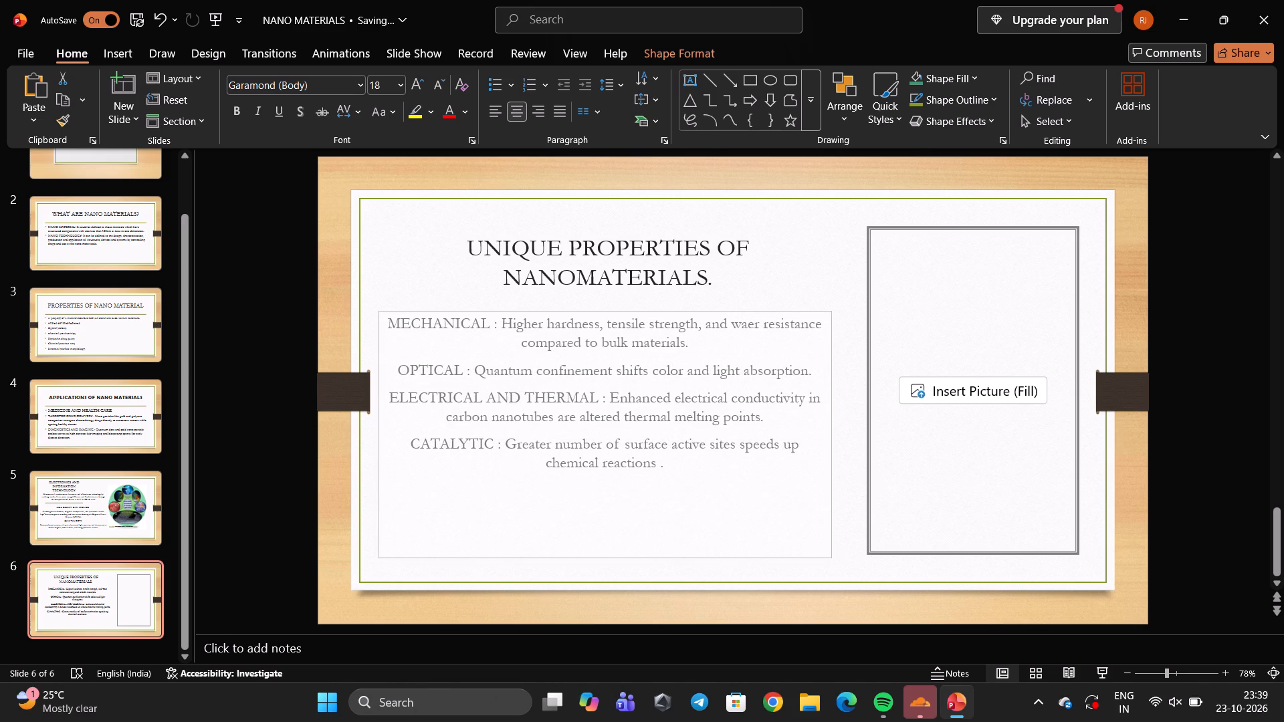
drag(379, 437, 370, 437)
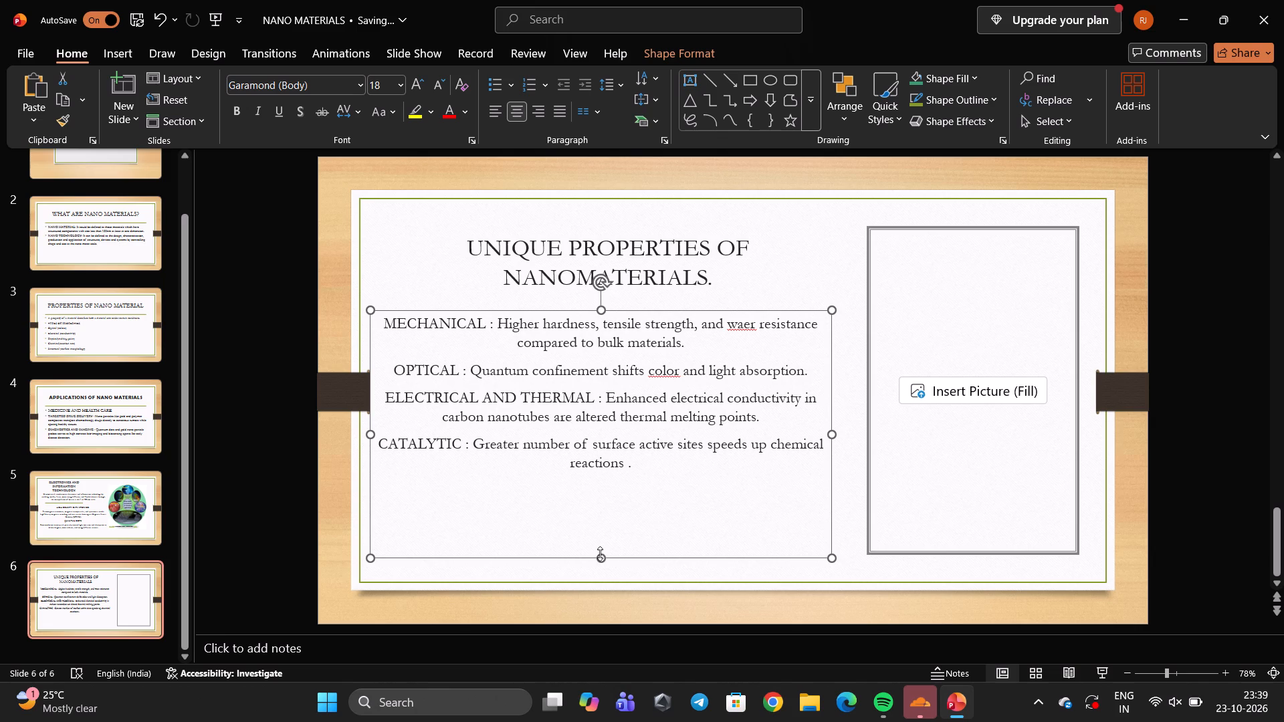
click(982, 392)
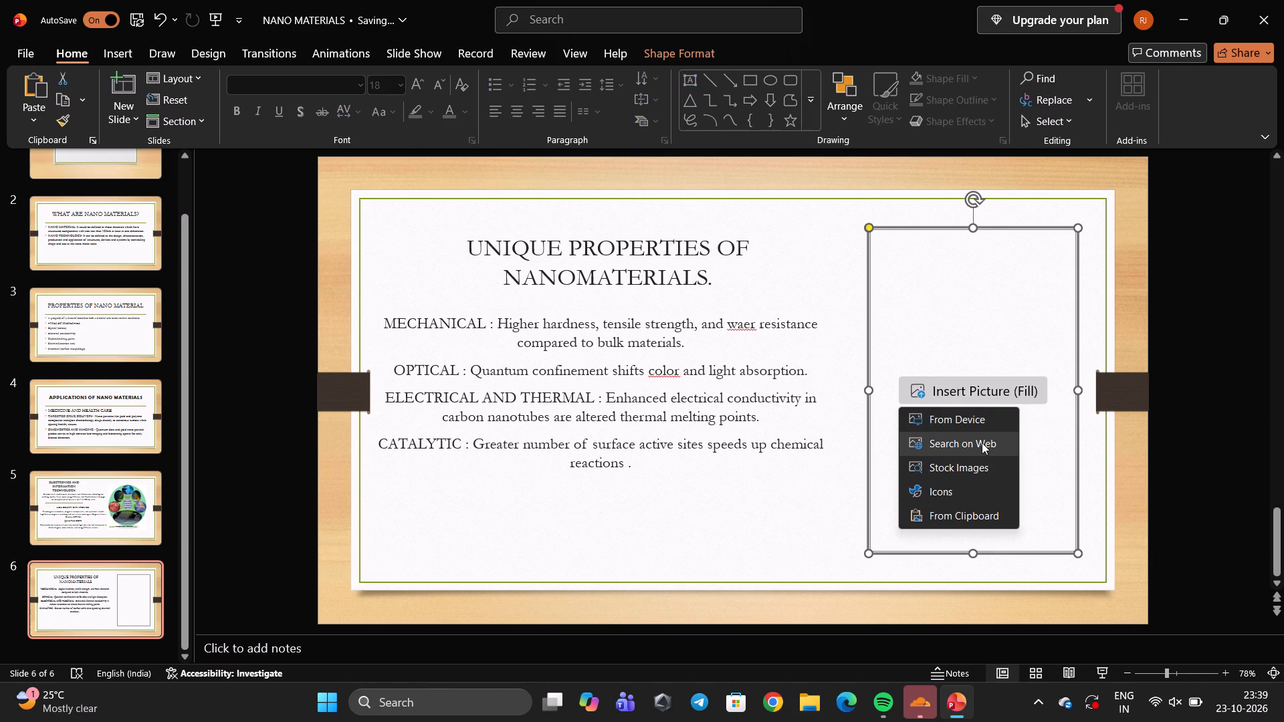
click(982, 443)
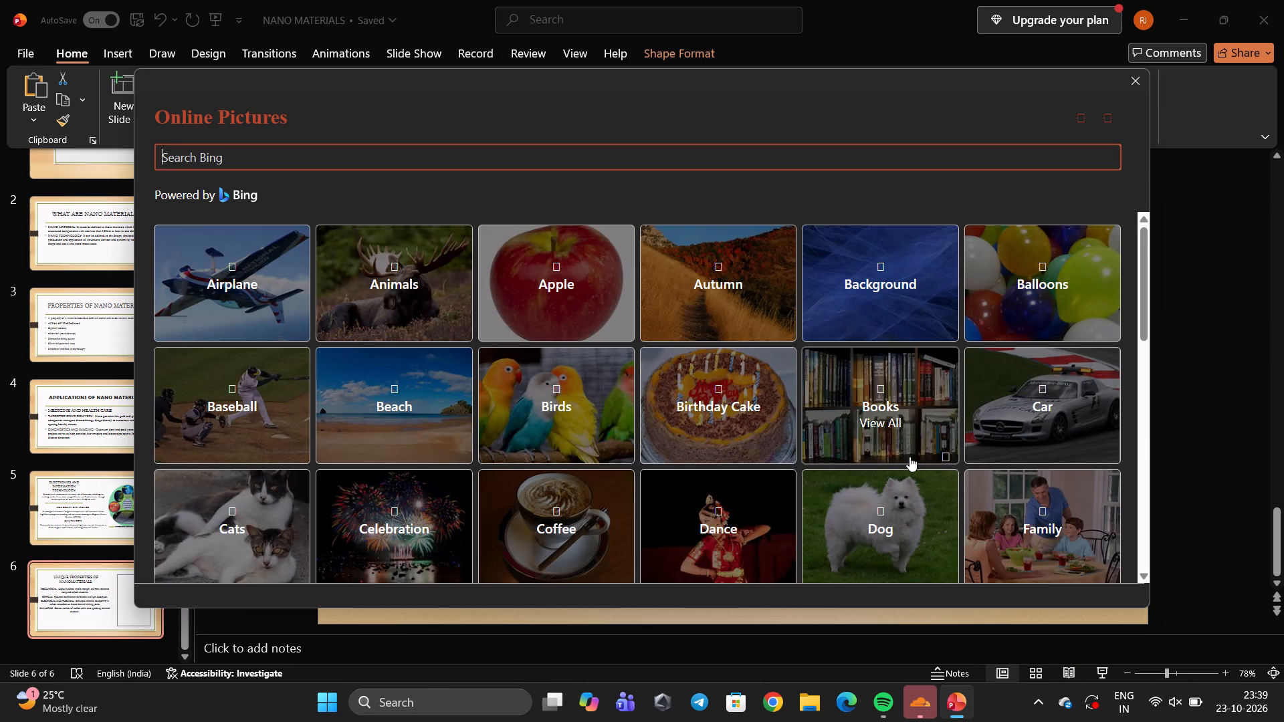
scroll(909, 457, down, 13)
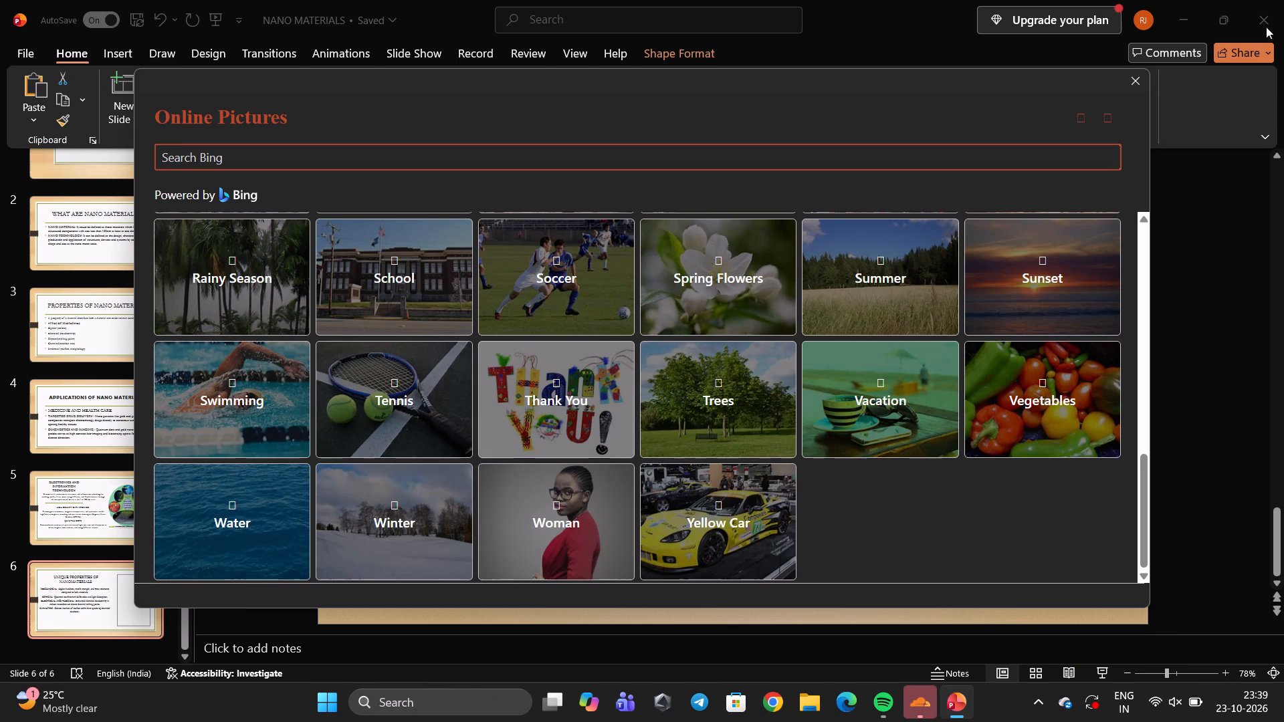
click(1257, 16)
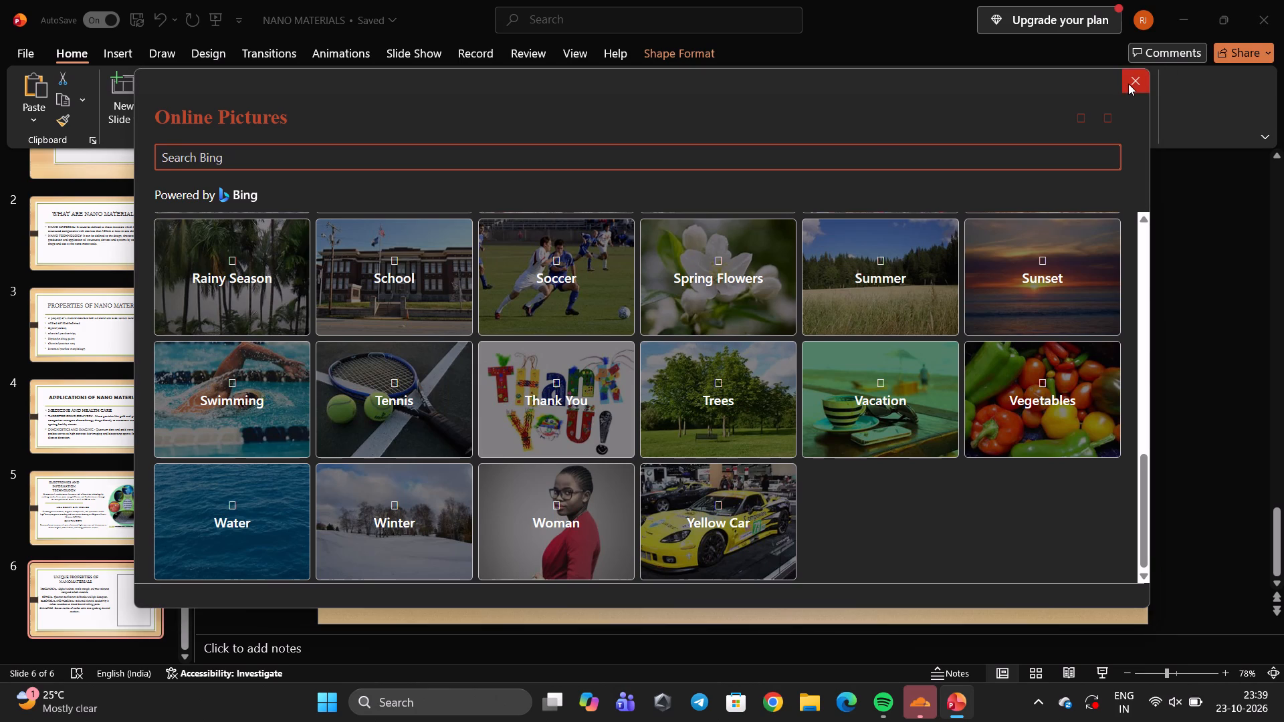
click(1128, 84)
Close the NANO MATERIALS presentation.
click(1262, 25)
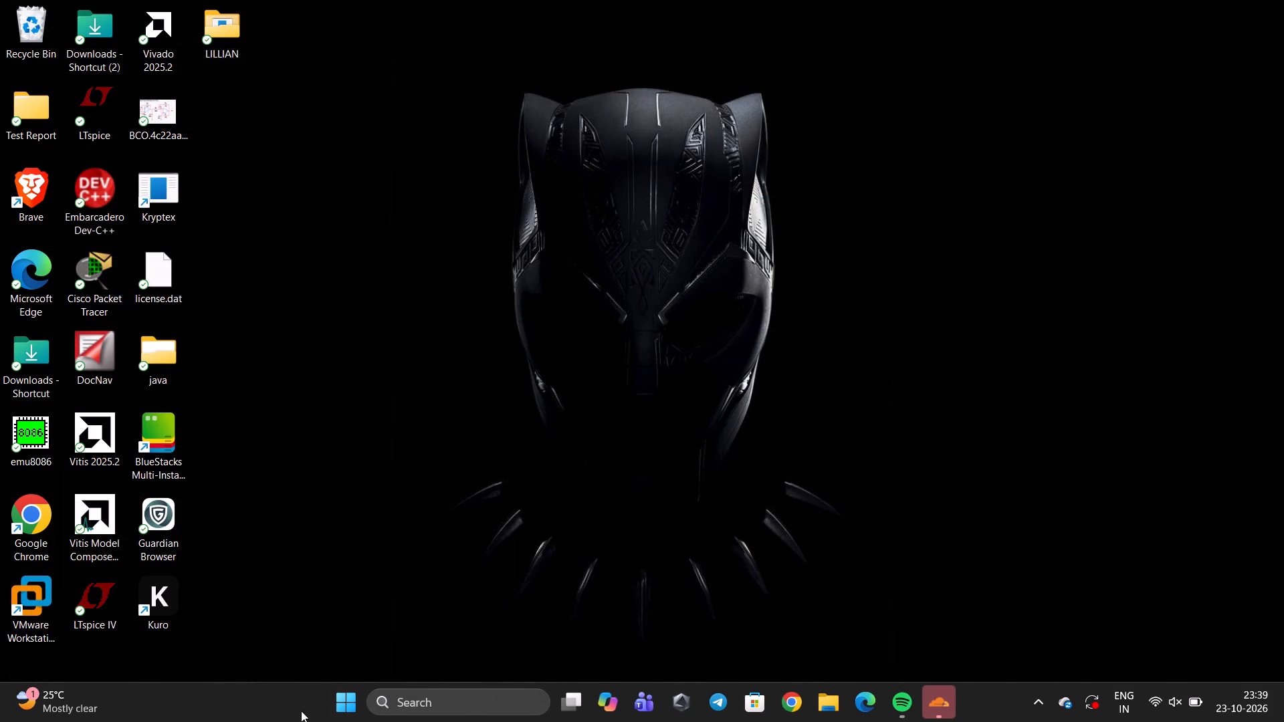
Open the Windows power options.
click(334, 712)
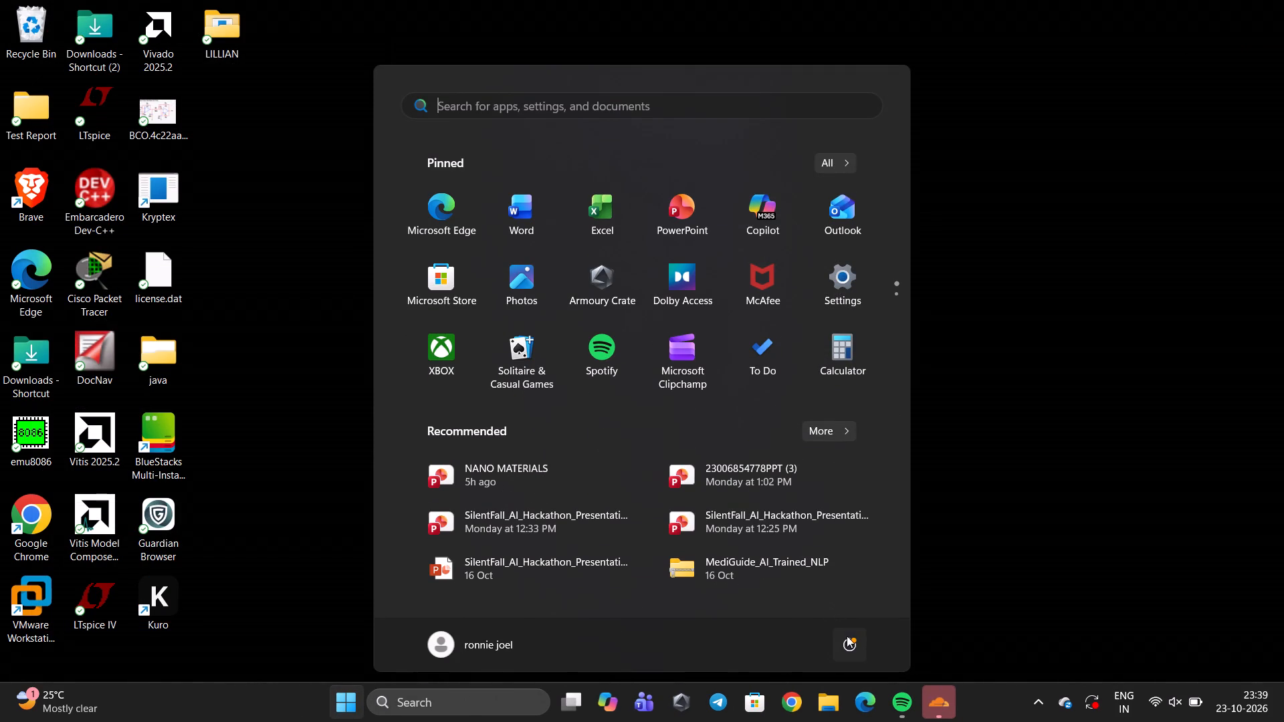
click(849, 638)
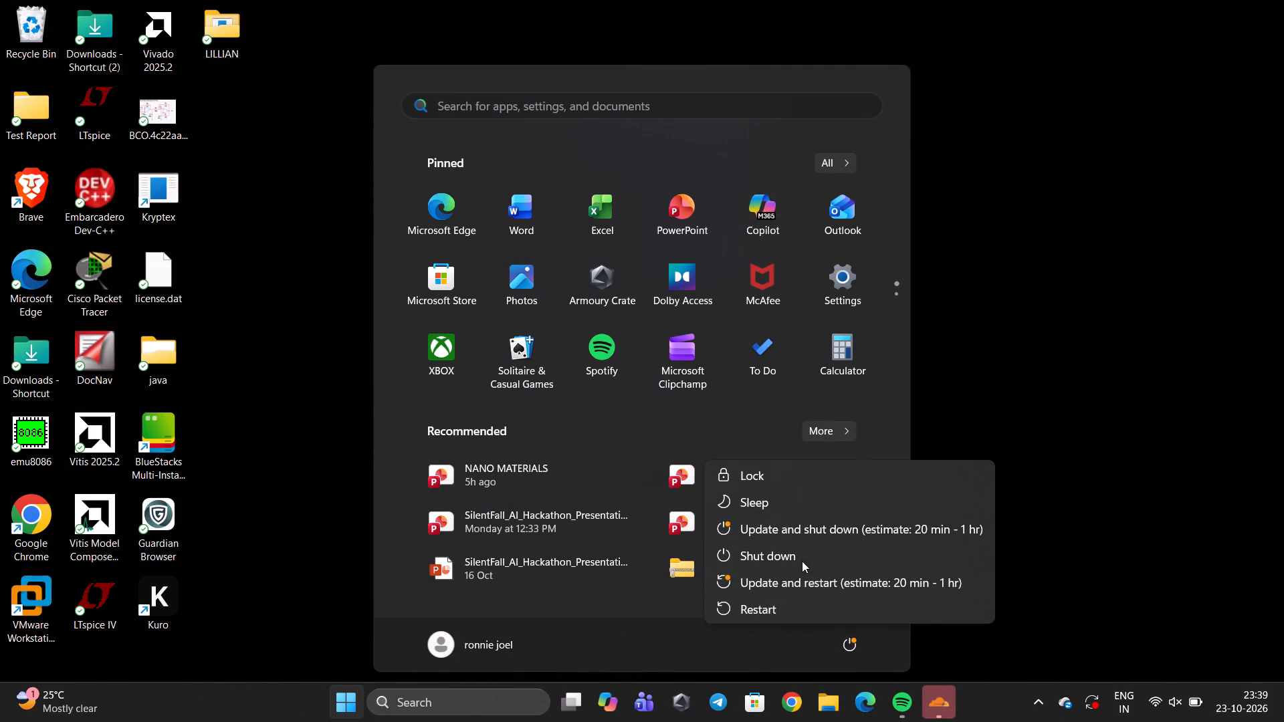